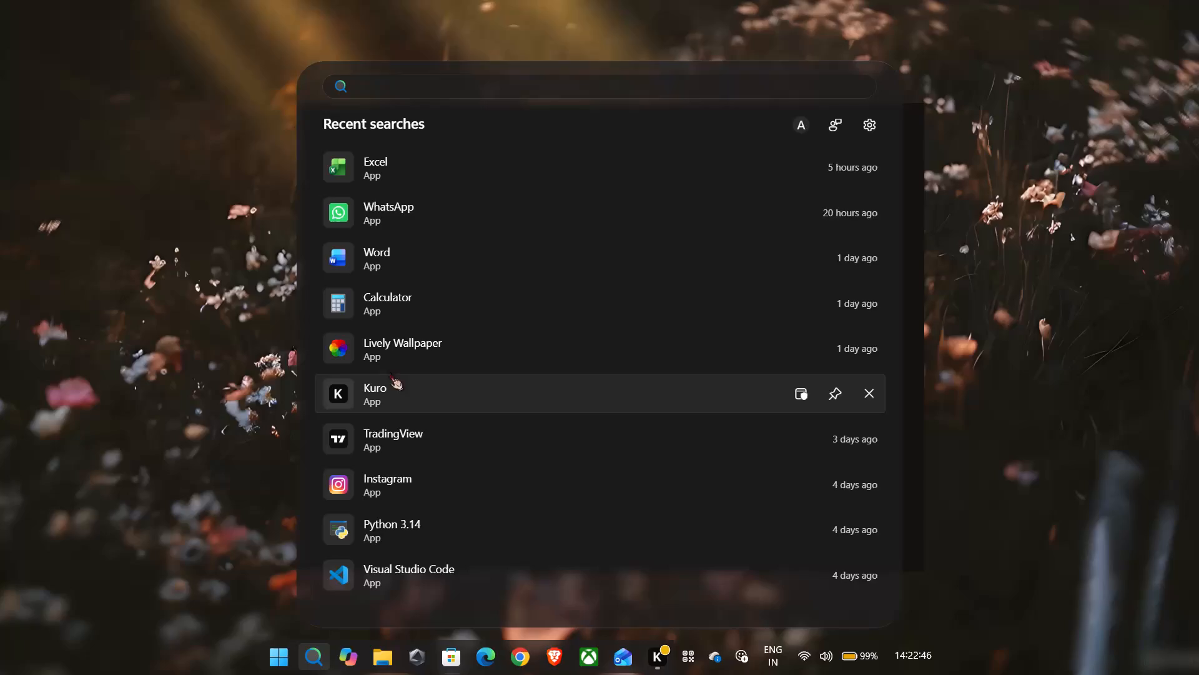
Launch Excel from the recent searches and open the recent workbook Book1.
click(384, 151)
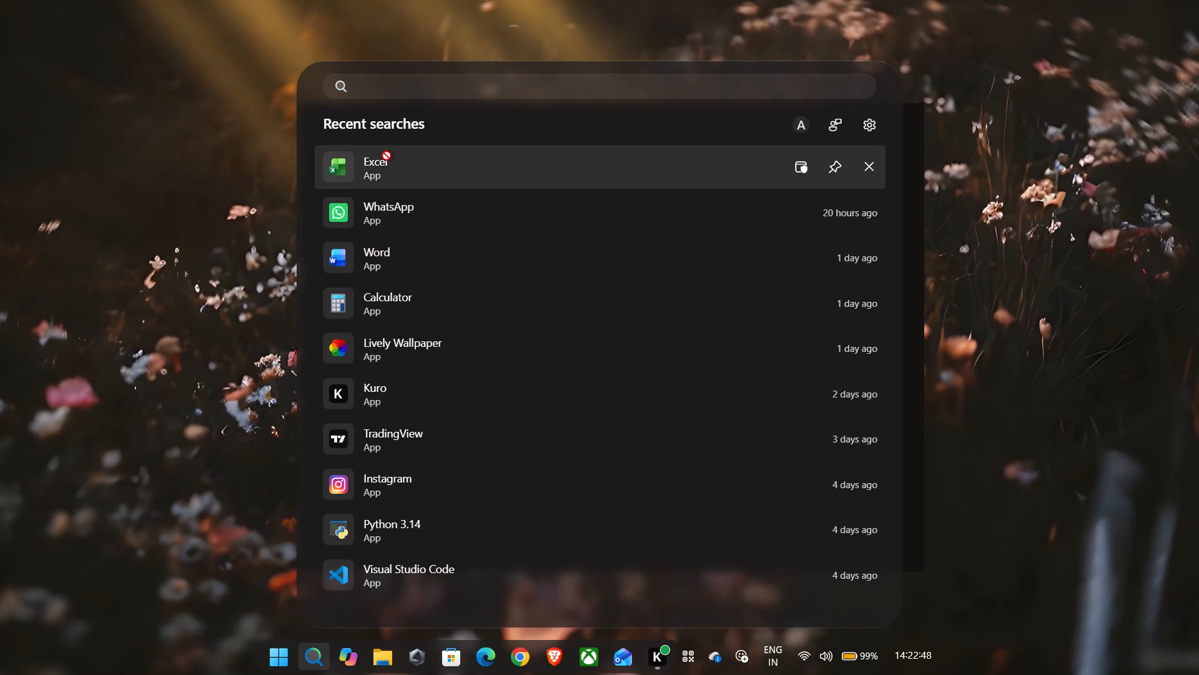
click(388, 169)
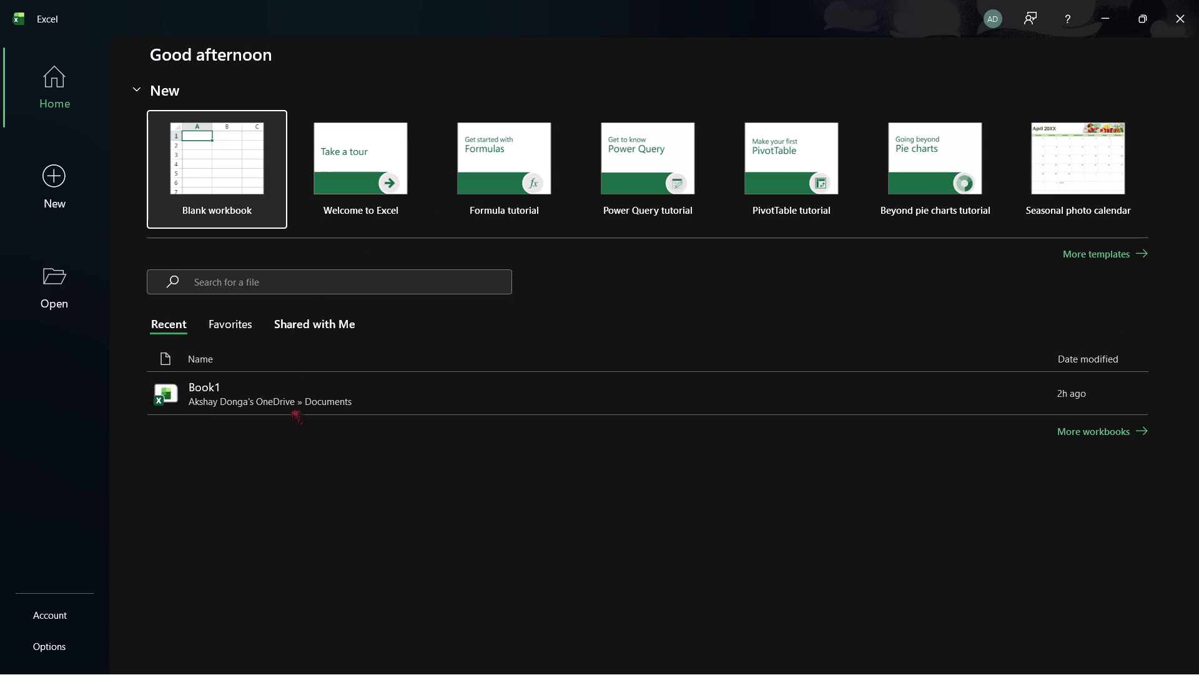
click(237, 400)
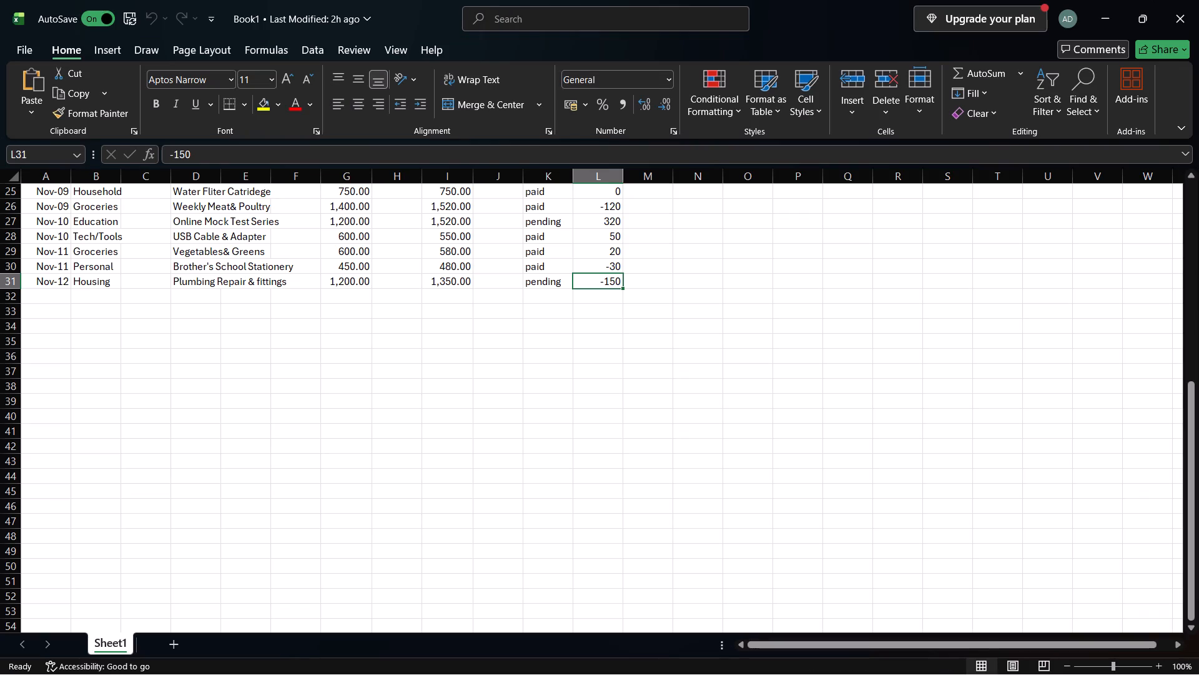
Start a new expense entry in row 32 with the date Nov 12 and the category Transporting.
key(Down)
key(Left)
key(Left)
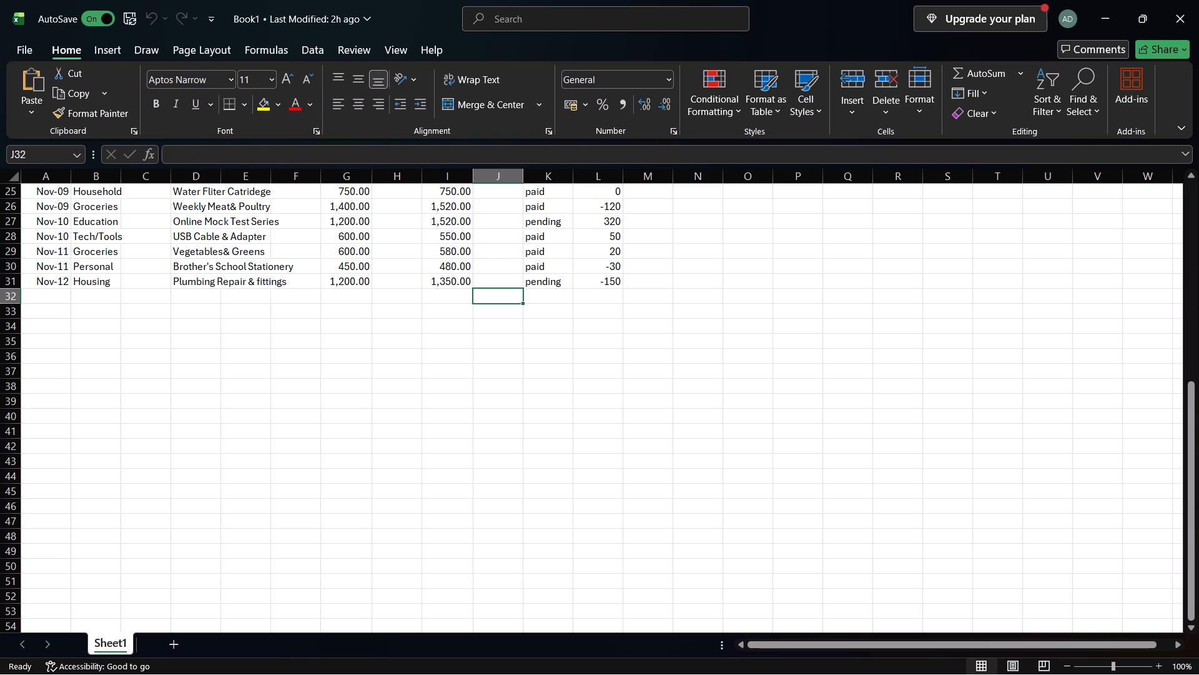
click(48, 296)
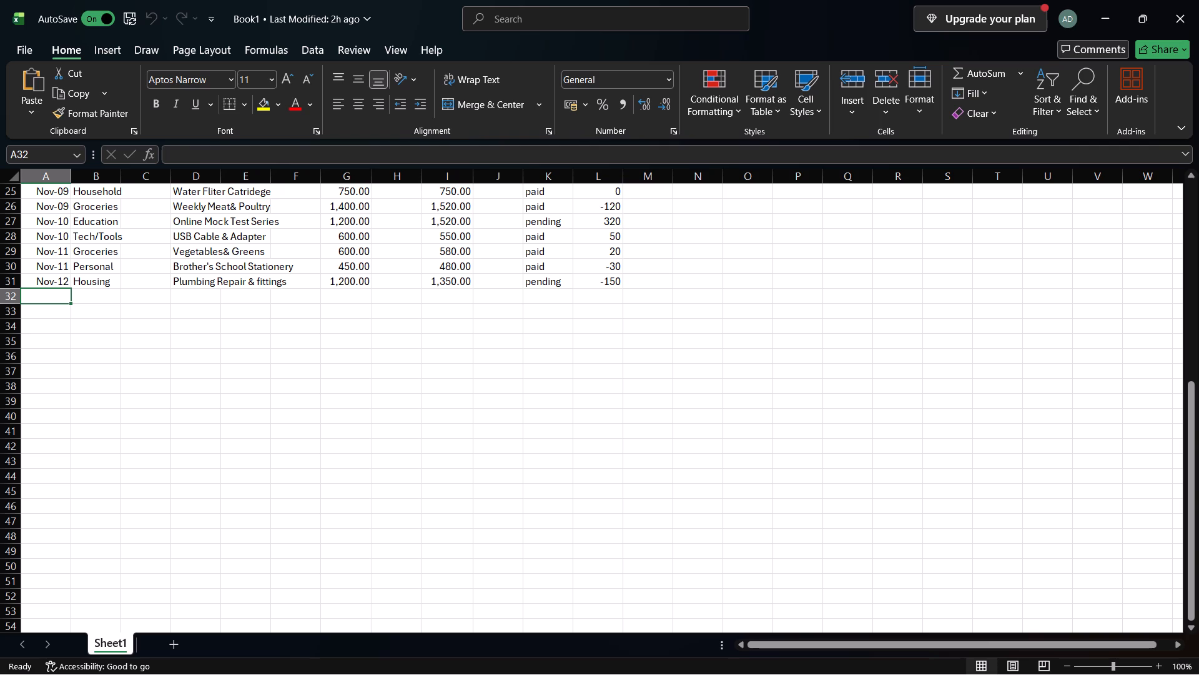
key(shift+n)
text(ov 12)
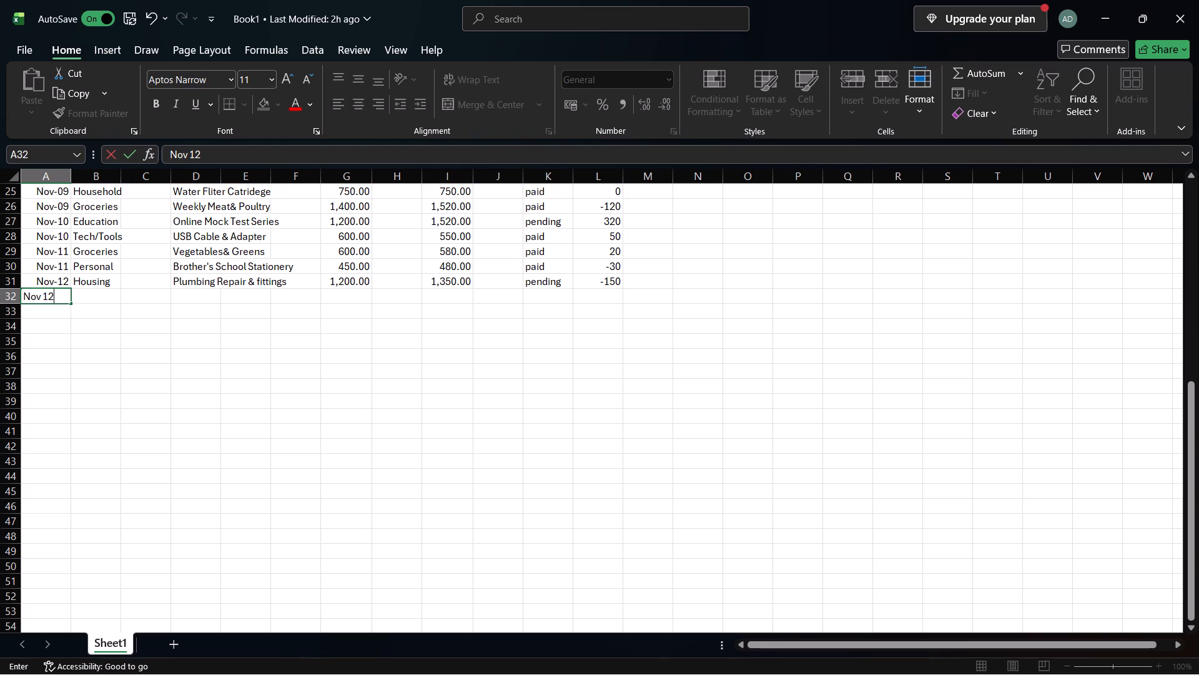
click(91, 293)
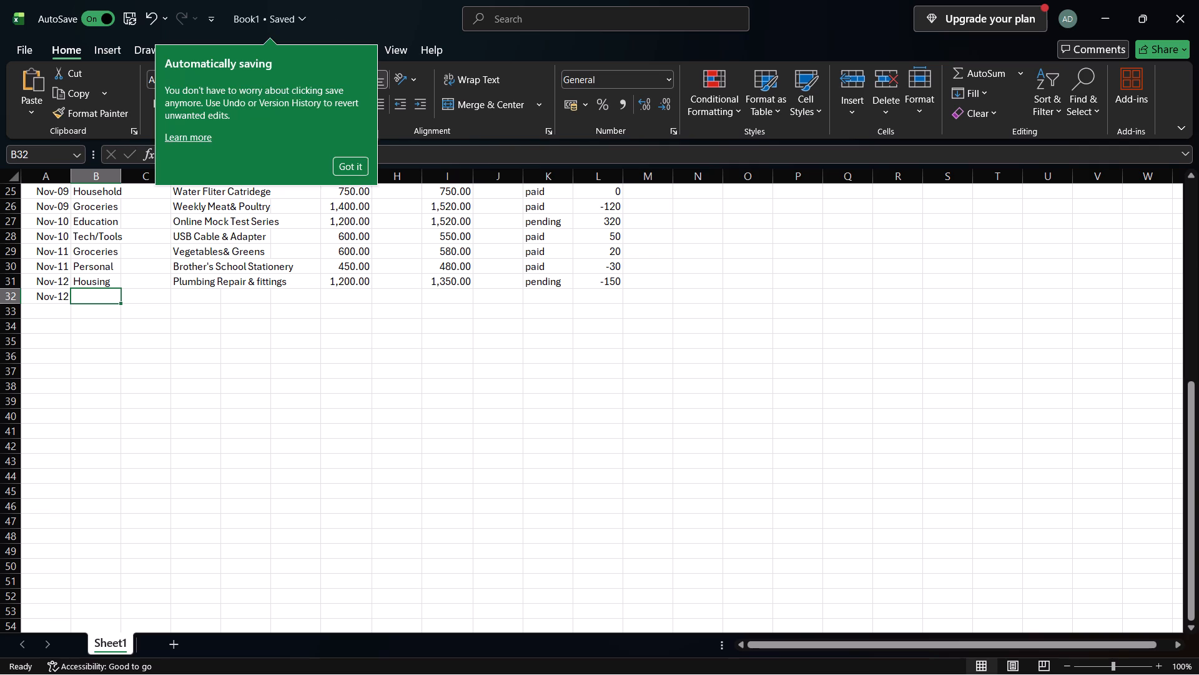
click(355, 162)
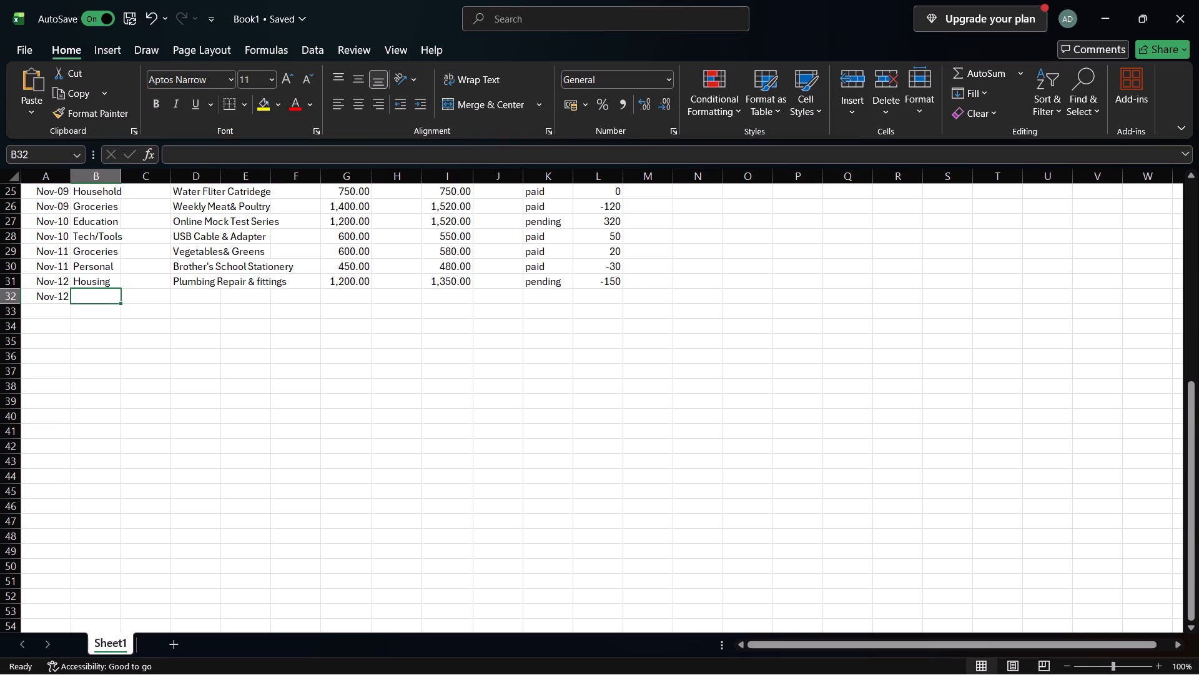
text(Transporting)
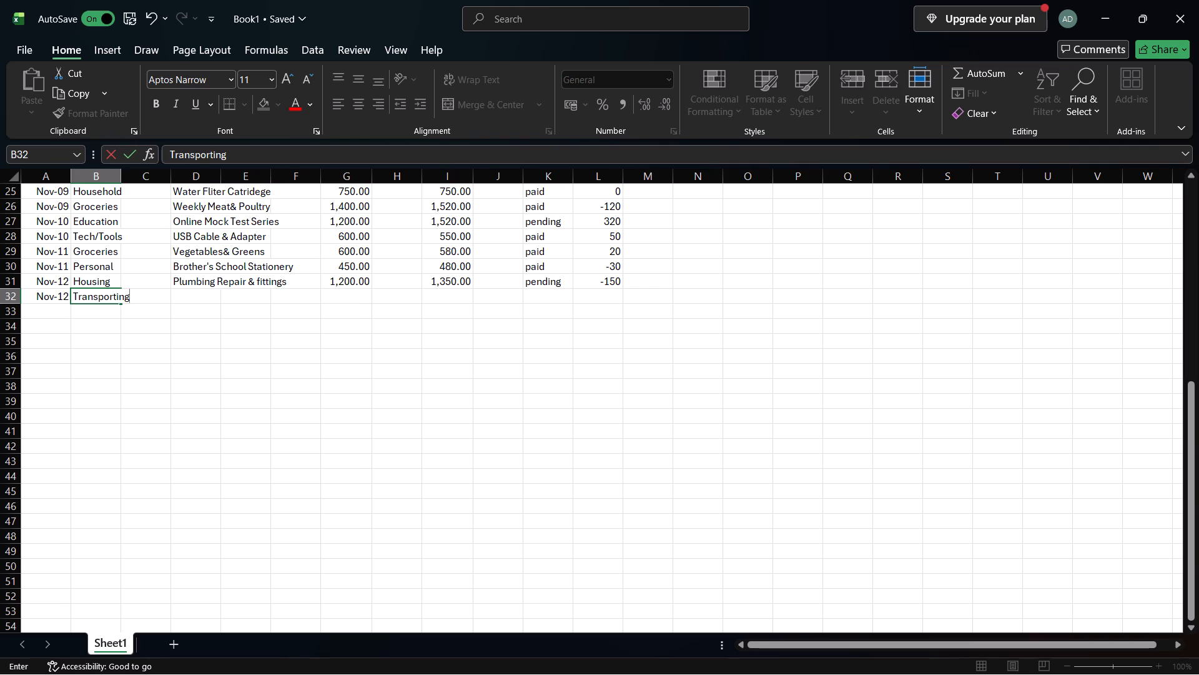
key(shift+a)
key(BackSpace)
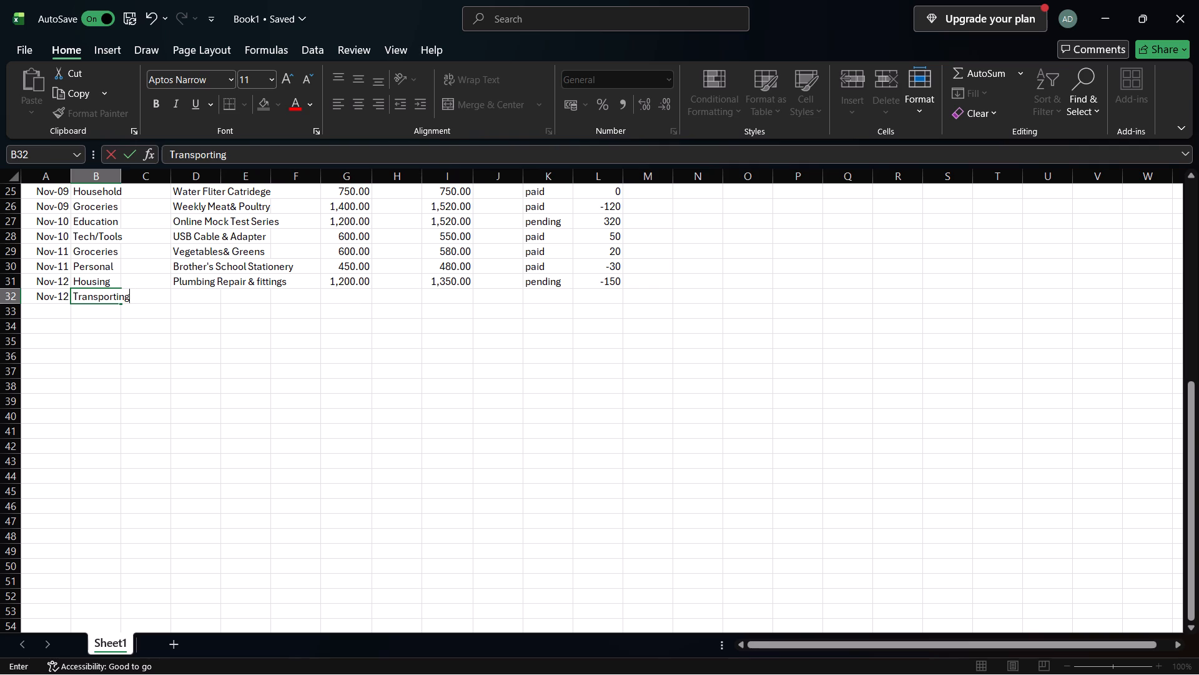
Enter "Auto Rickshaw Fares" as the description of the Nov-12 Transporting entry in D32.
click(189, 298)
text(Auto Rickshaw)
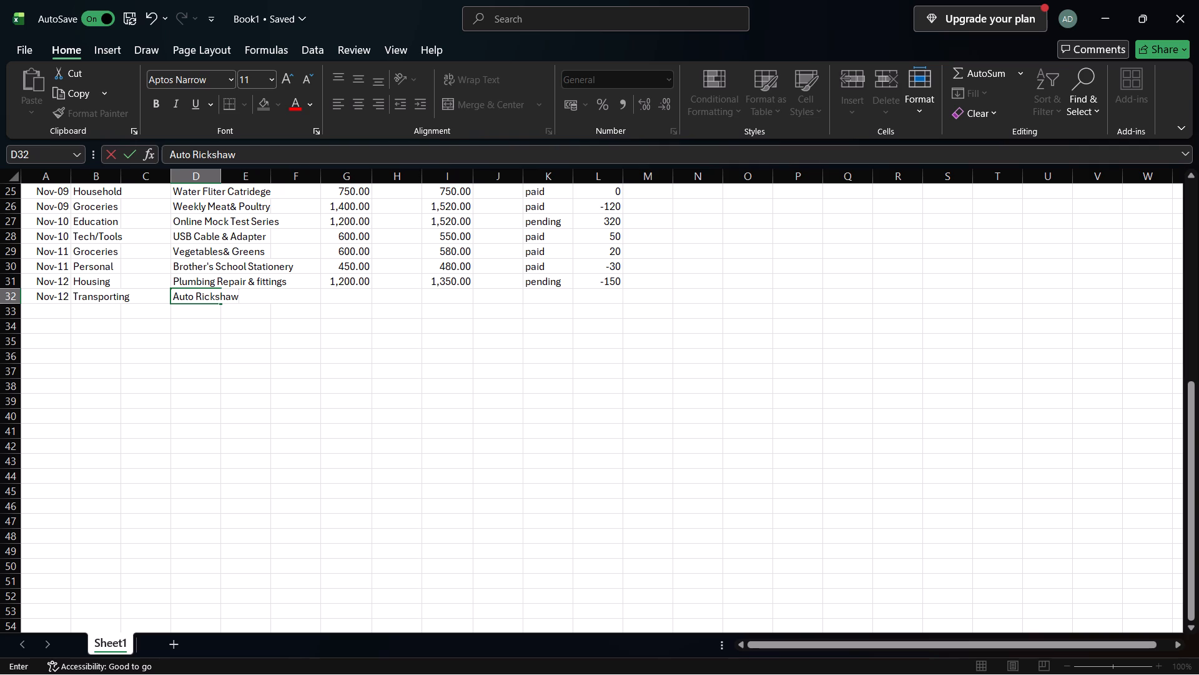
key(shift+ampersand)
key(space)
text(Fittings)
key(BackSpace)
key(BackSpace)
key(BackSpace)
key(BackSpace)
key(BackSpace)
key(BackSpace)
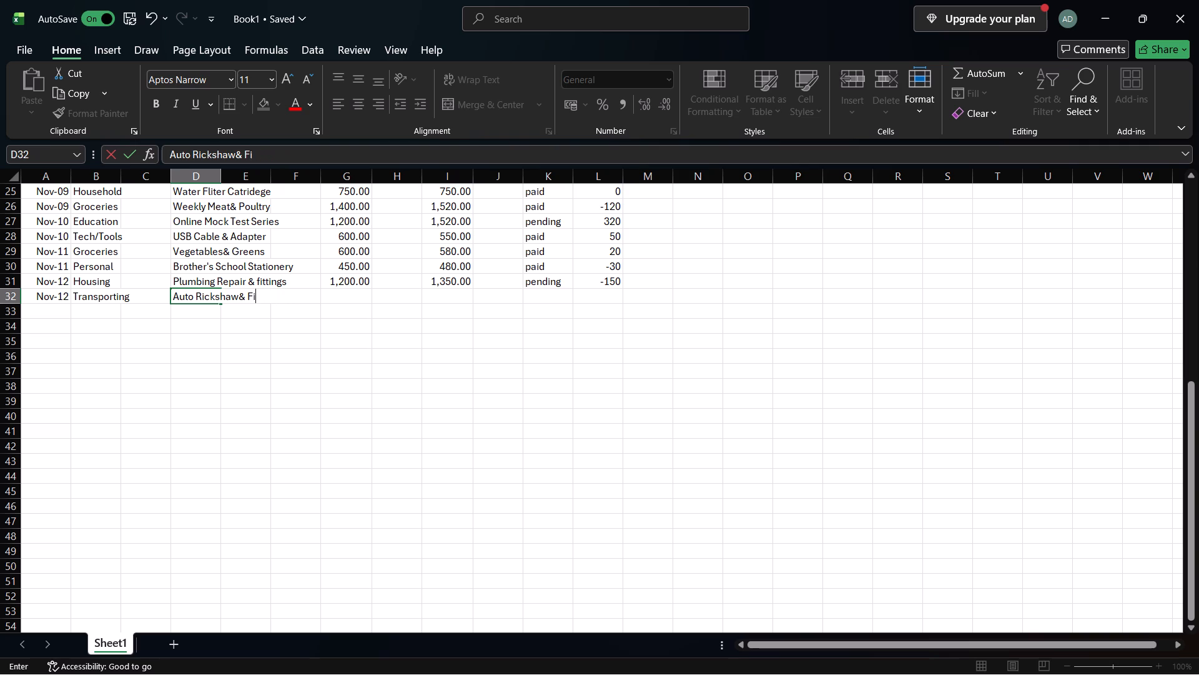
key(BackSpace)
key(BackSpace)
key(BackSpace)
key(BackSpace)
key(space)
text(Fares)
Fill in the Auto Rickshaw Fares amounts with 350.00 in G32 and 300.00 in I32.
click(334, 298)
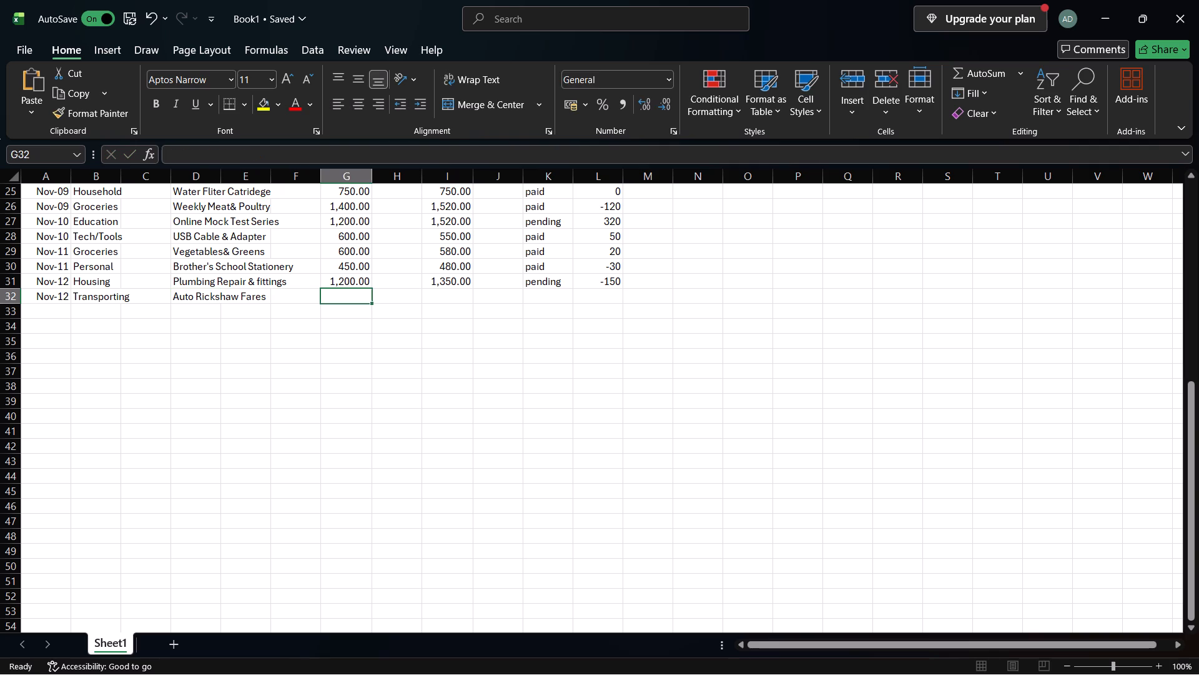
text(350.00)
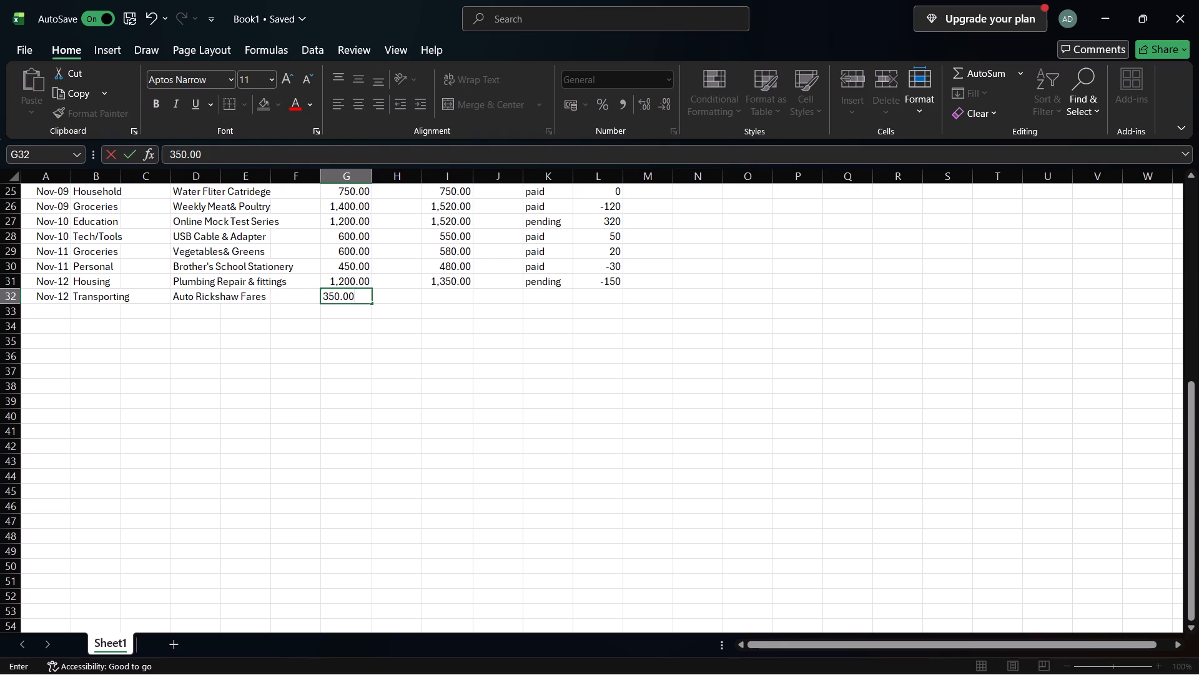
click(450, 299)
text(300)
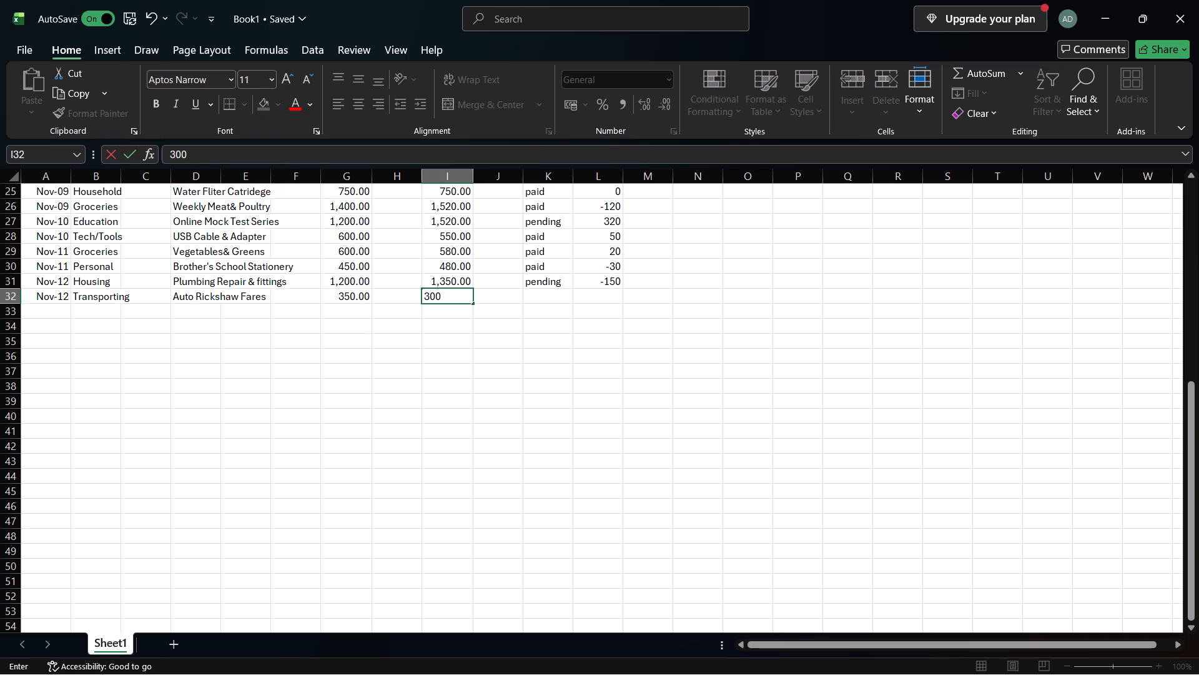
text(.00)
Complete the Auto Rickshaw Fares row with the status paid in K32 and -50 in L32.
click(528, 298)
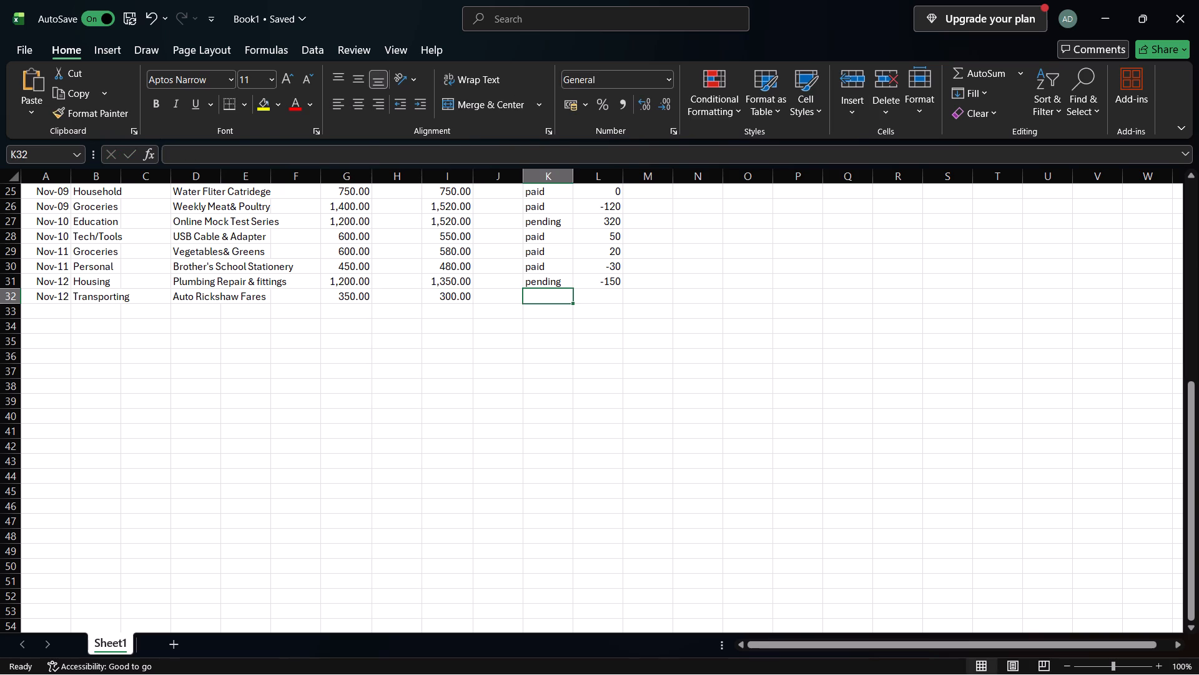
text(Pai)
key(BackSpace)
key(BackSpace)
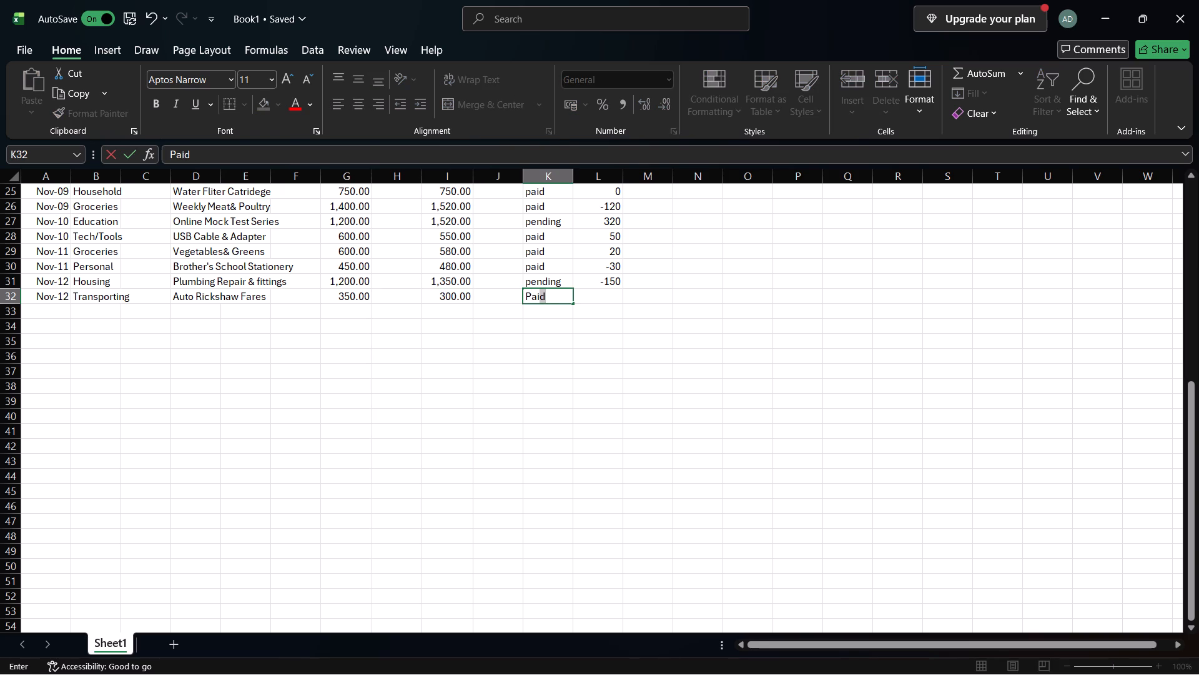
key(BackSpace)
key(BackSpace)
text(pa)
key(Tab)
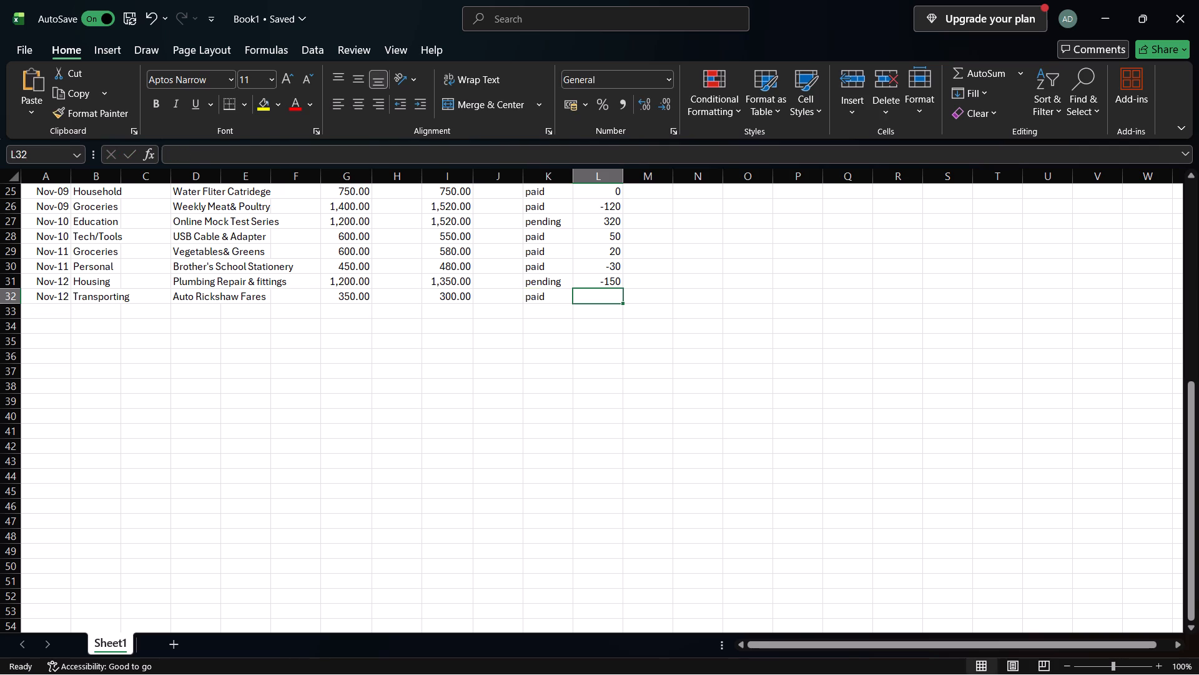
text(-50)
key(Return)
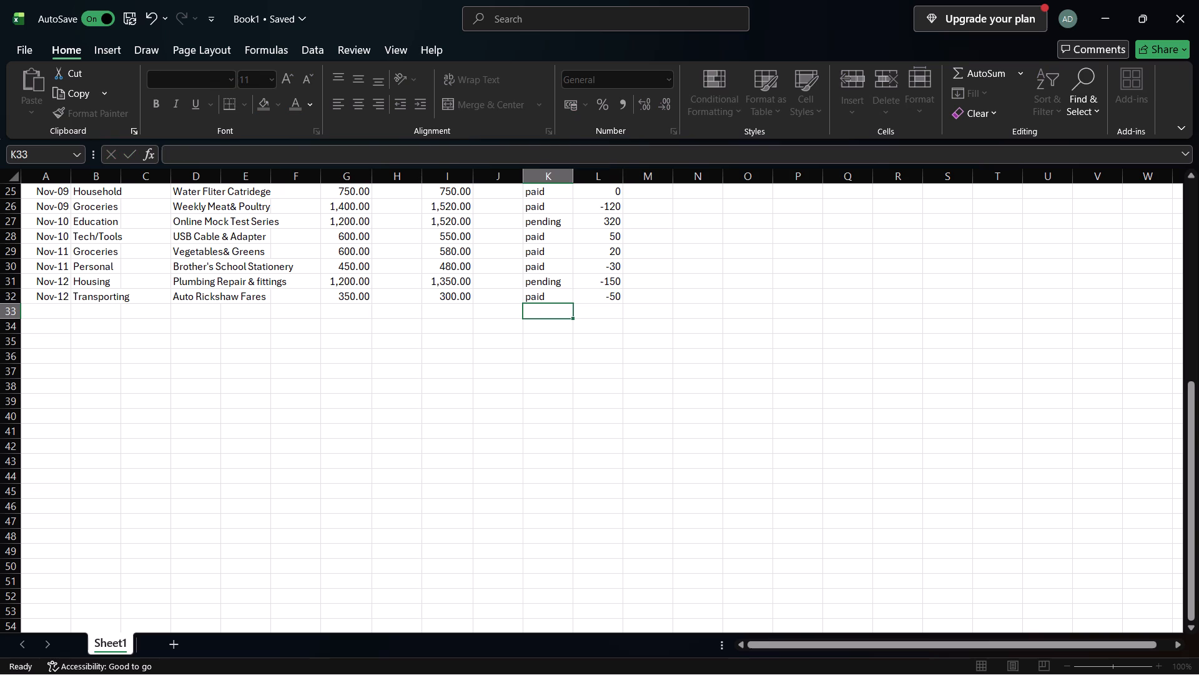
Start the next expense entry in row 33 with the date Nov 13 and the category Utilities.
click(51, 309)
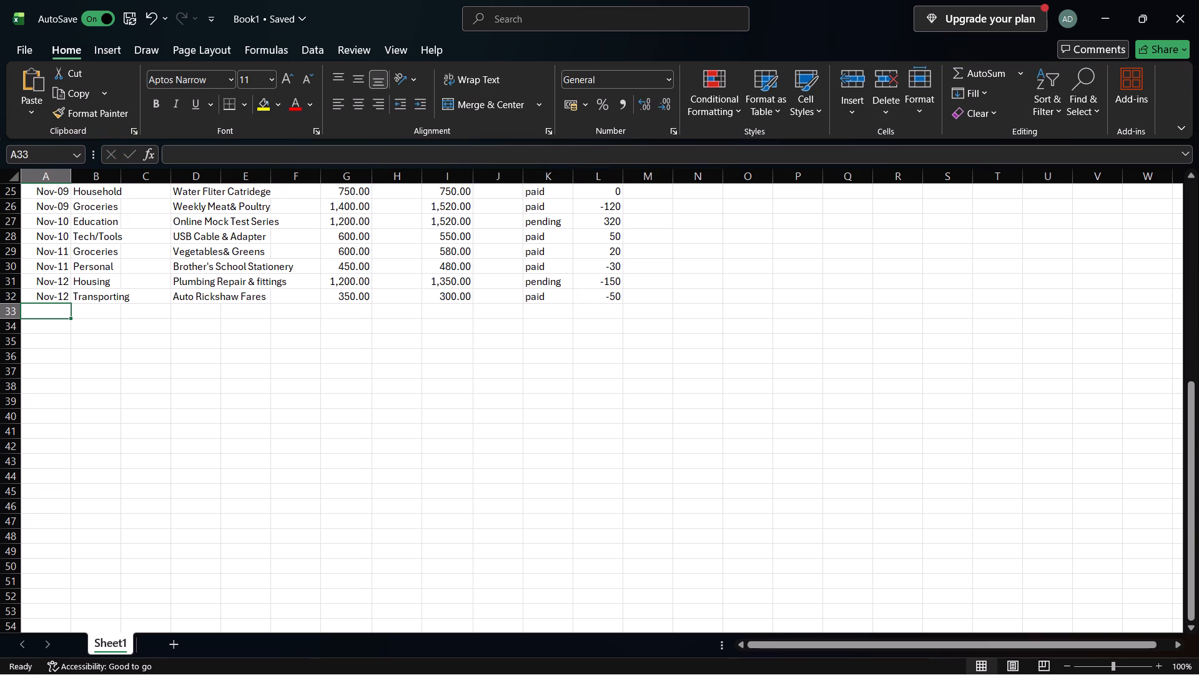
text(nov 13)
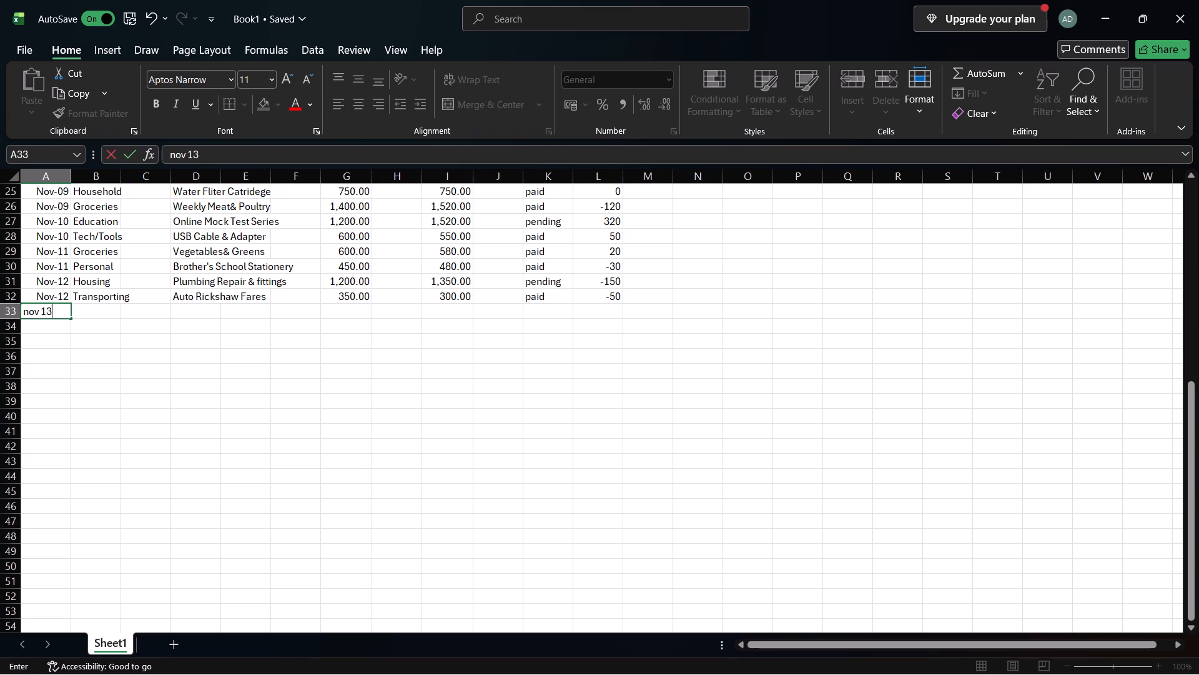
key(Return)
key(Up)
key(Right)
key(Right)
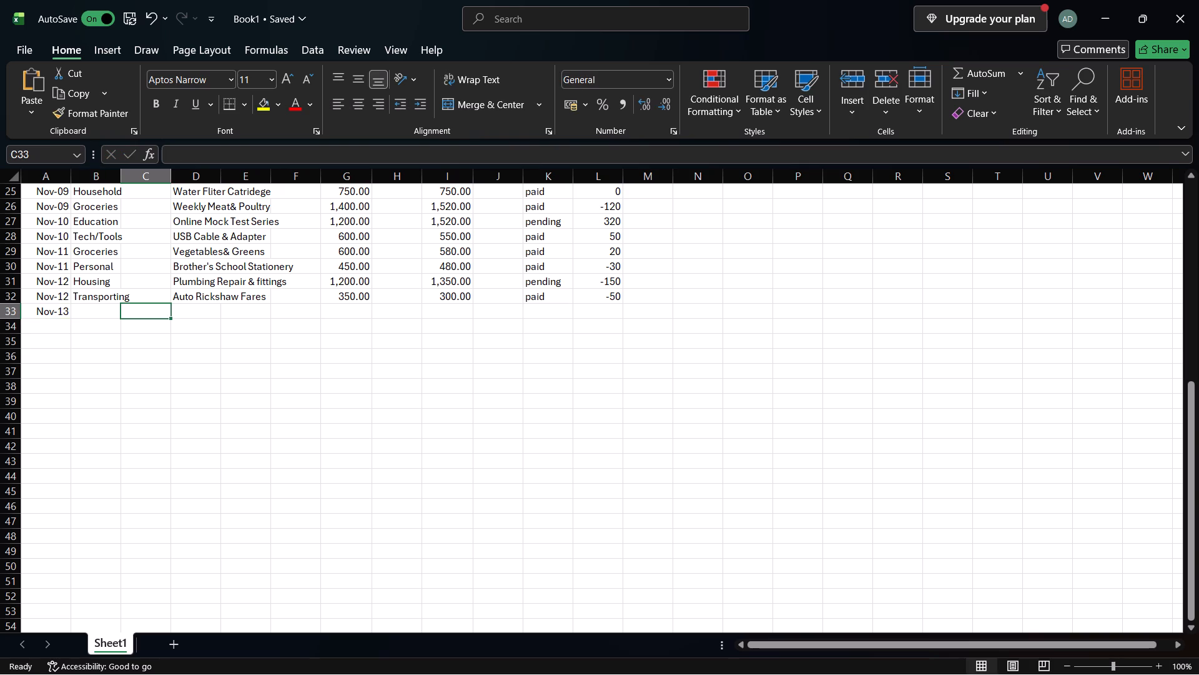
key(Left)
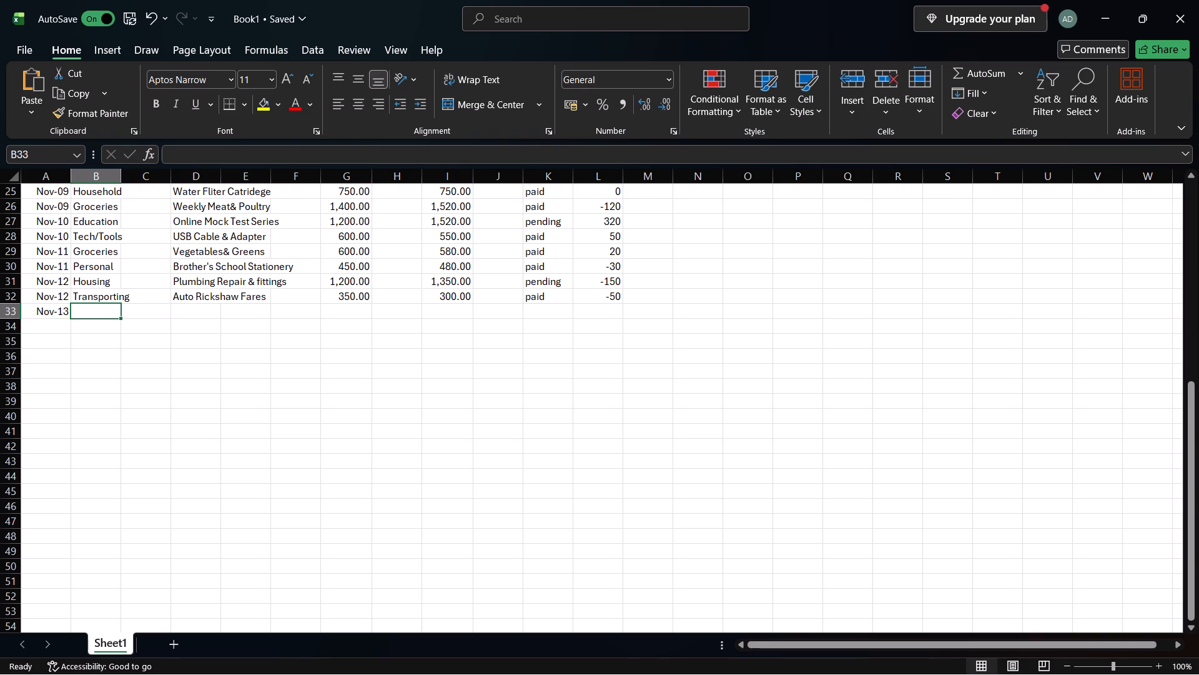
text(Utilities)
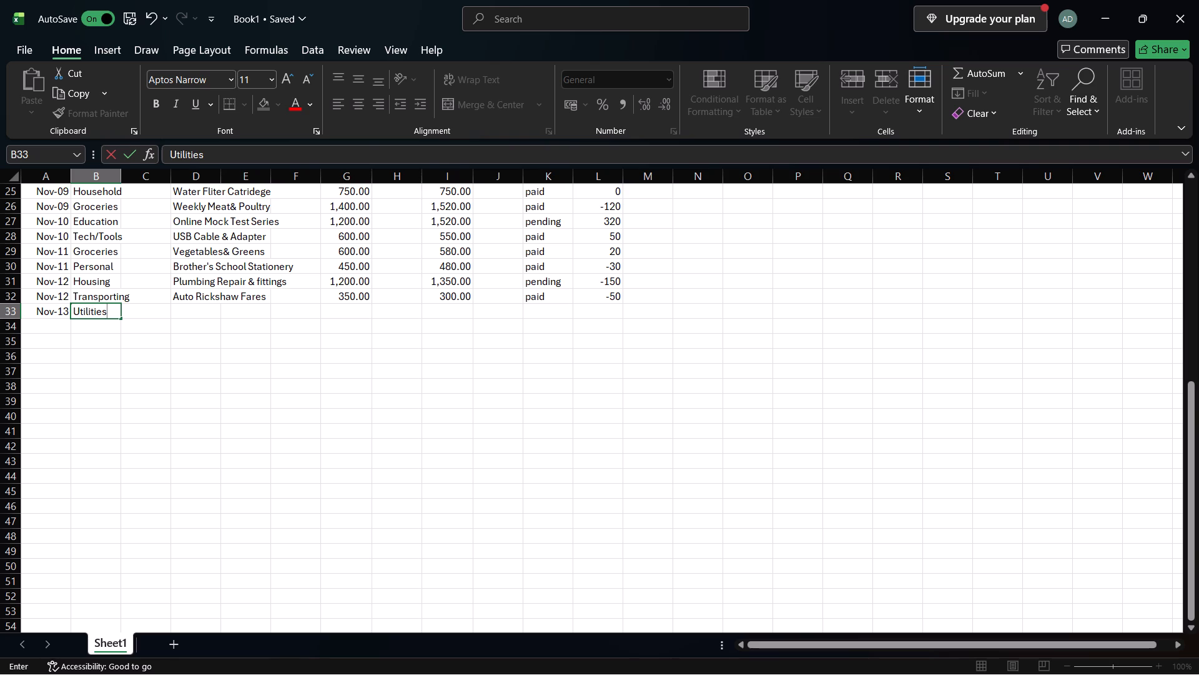
Enter the description of the Nov-13 Utilities entry in D33, beginning with "Municipal Water C".
click(181, 314)
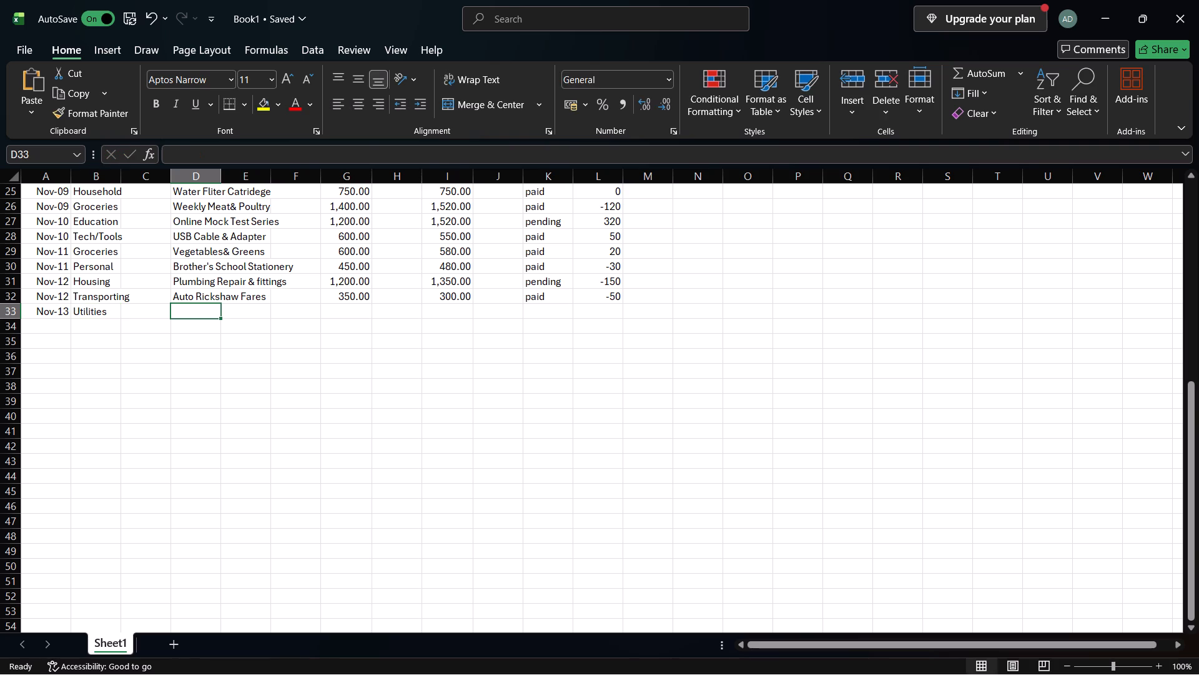
text(Mu)
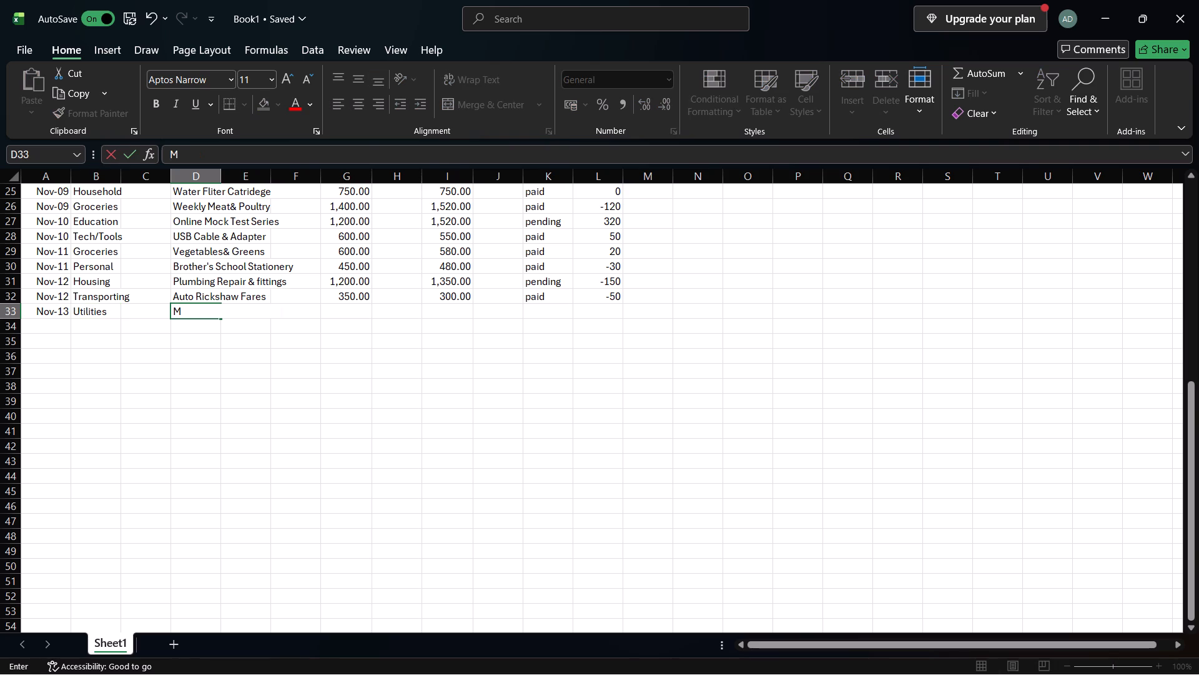
text(nicipal)
key(space)
text(Water C)
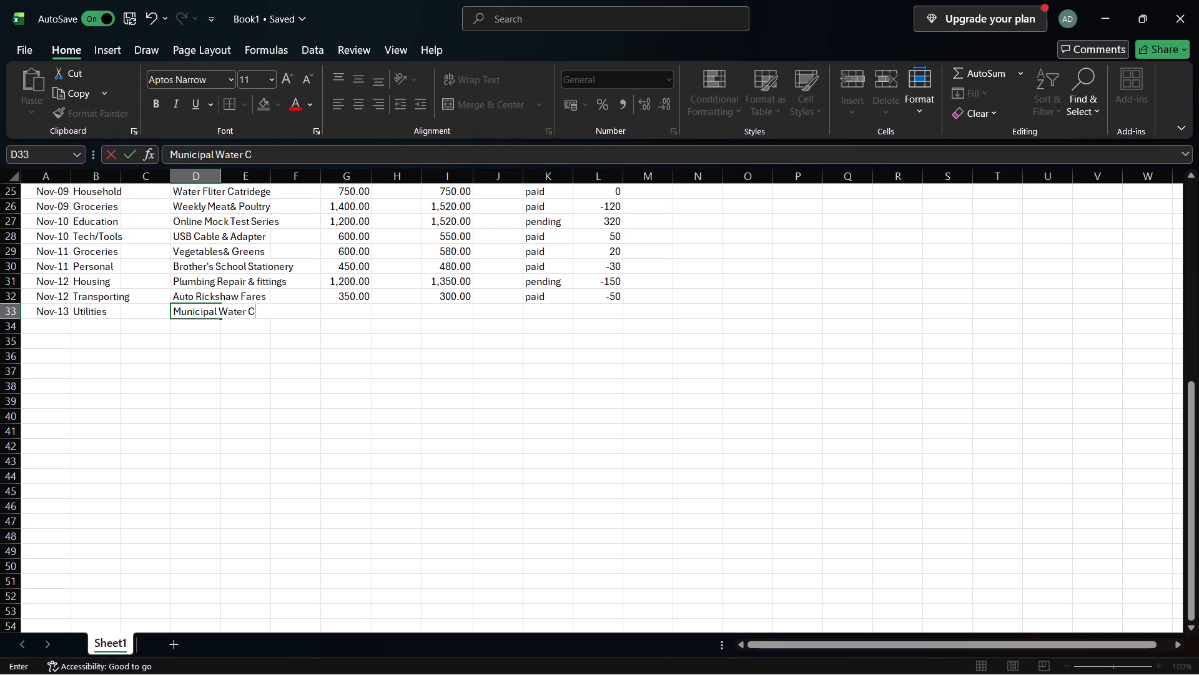
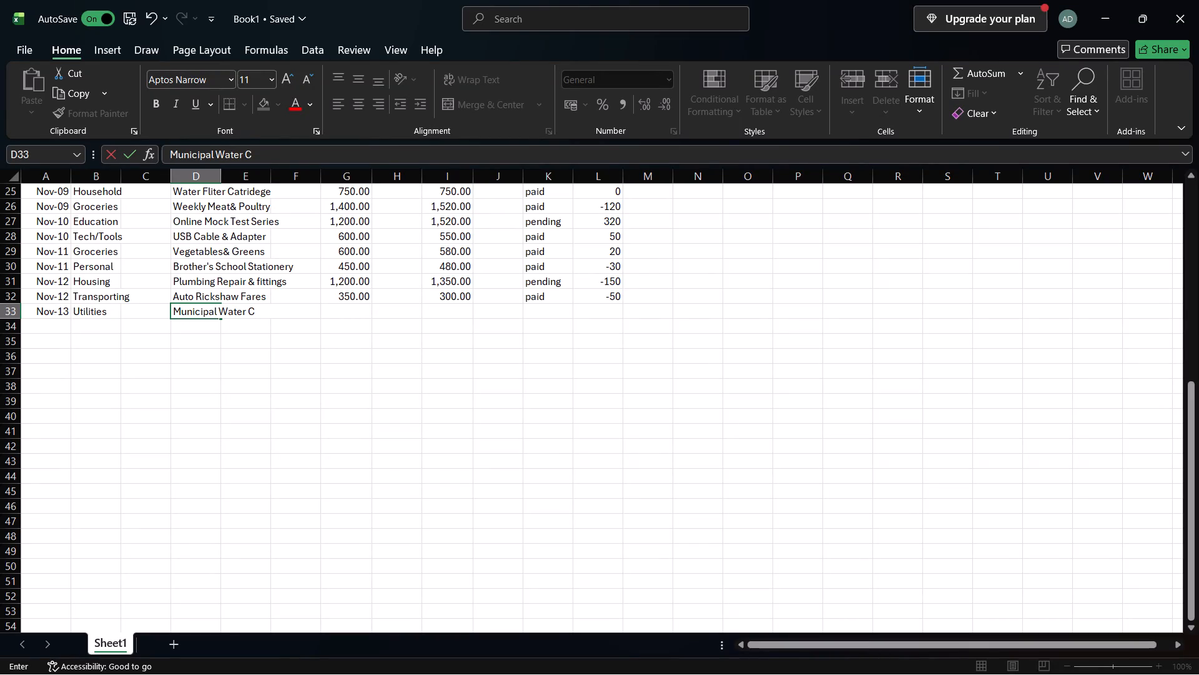
Complete the description in D33 so it reads "Municipal Water Charges".
text(harges)
Fill in the Municipal Water Charges amounts with 300.00 in G33 and 300 in I33.
click(352, 309)
text(300)
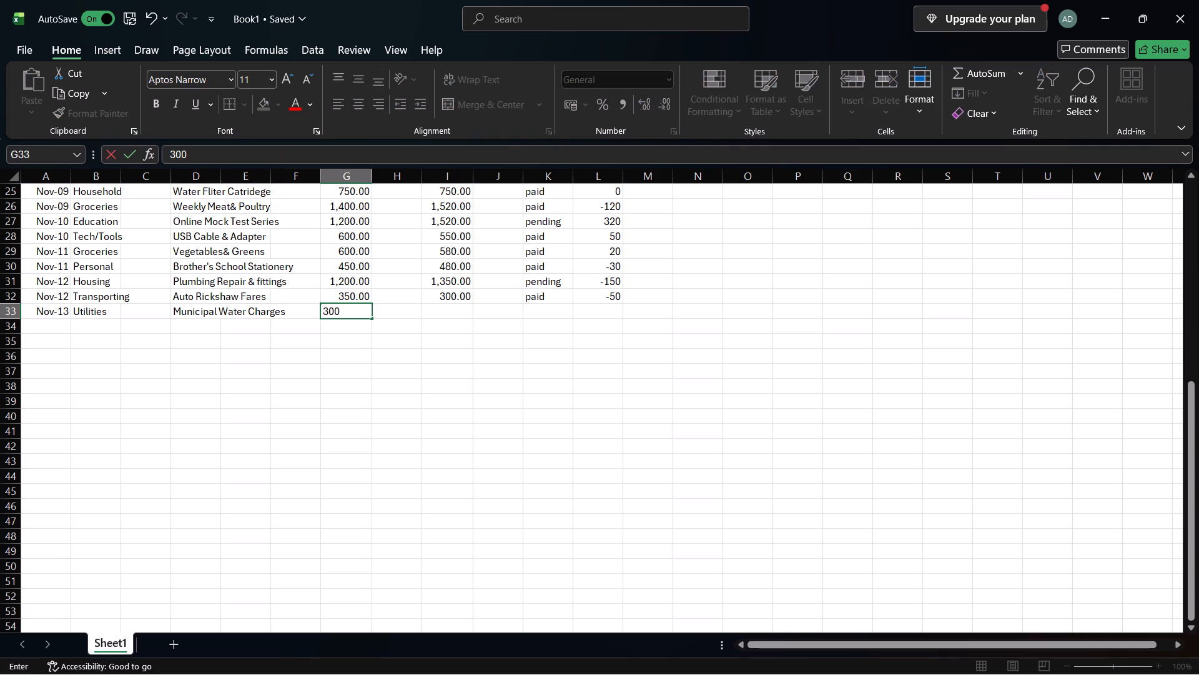
text(.00)
click(454, 308)
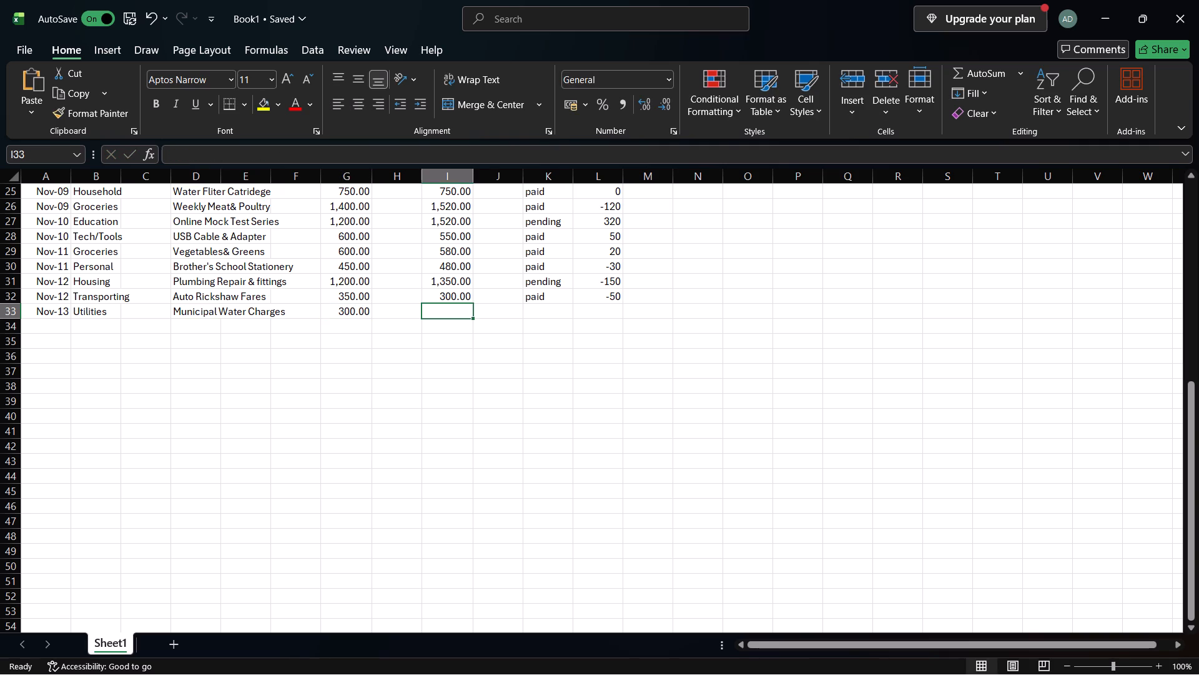
text(300)
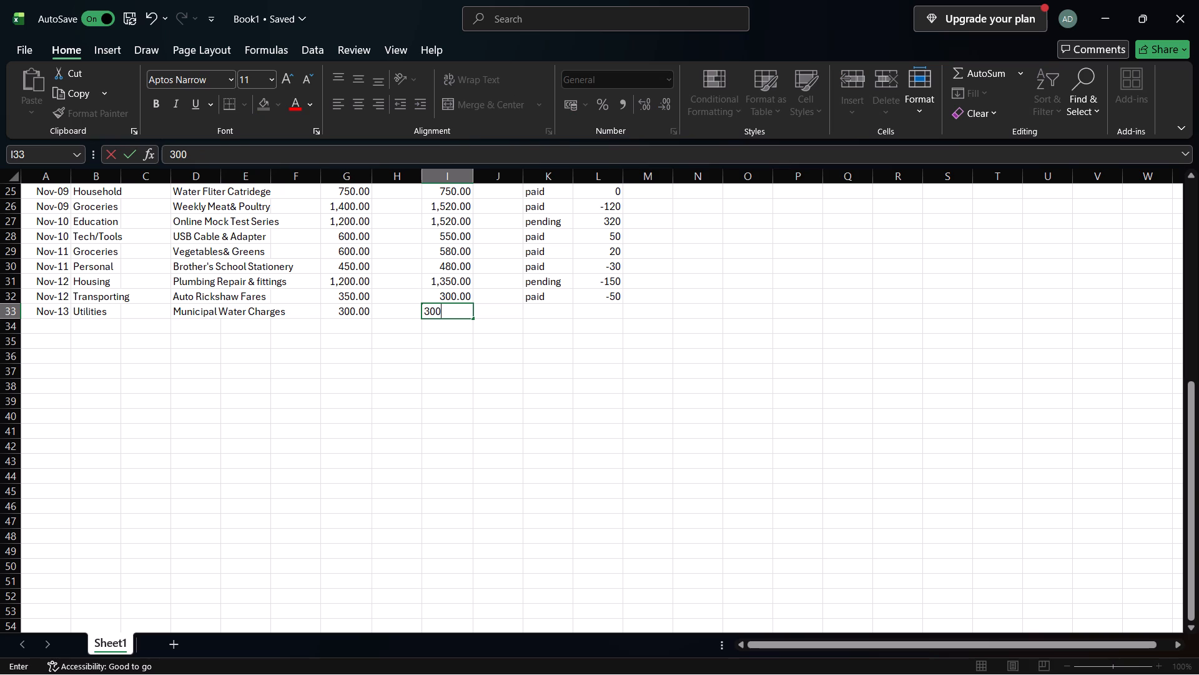
Complete the Municipal Water Charges row with the status paid in K33 and 0 in L33.
click(559, 316)
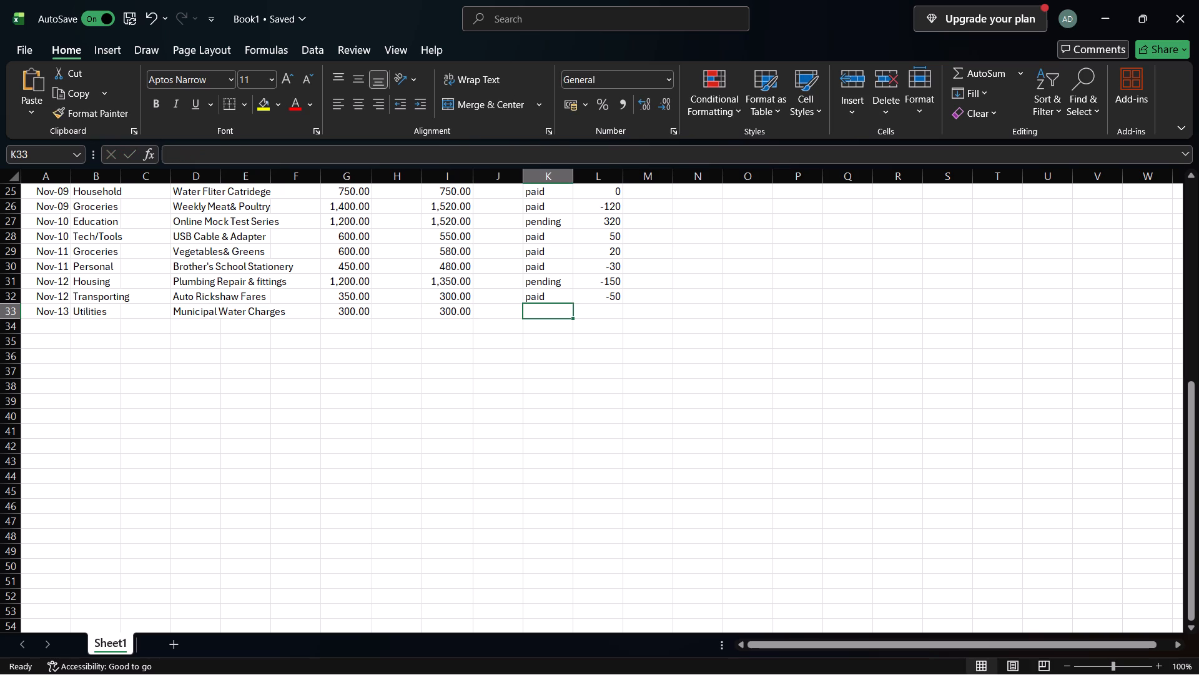
text(paid)
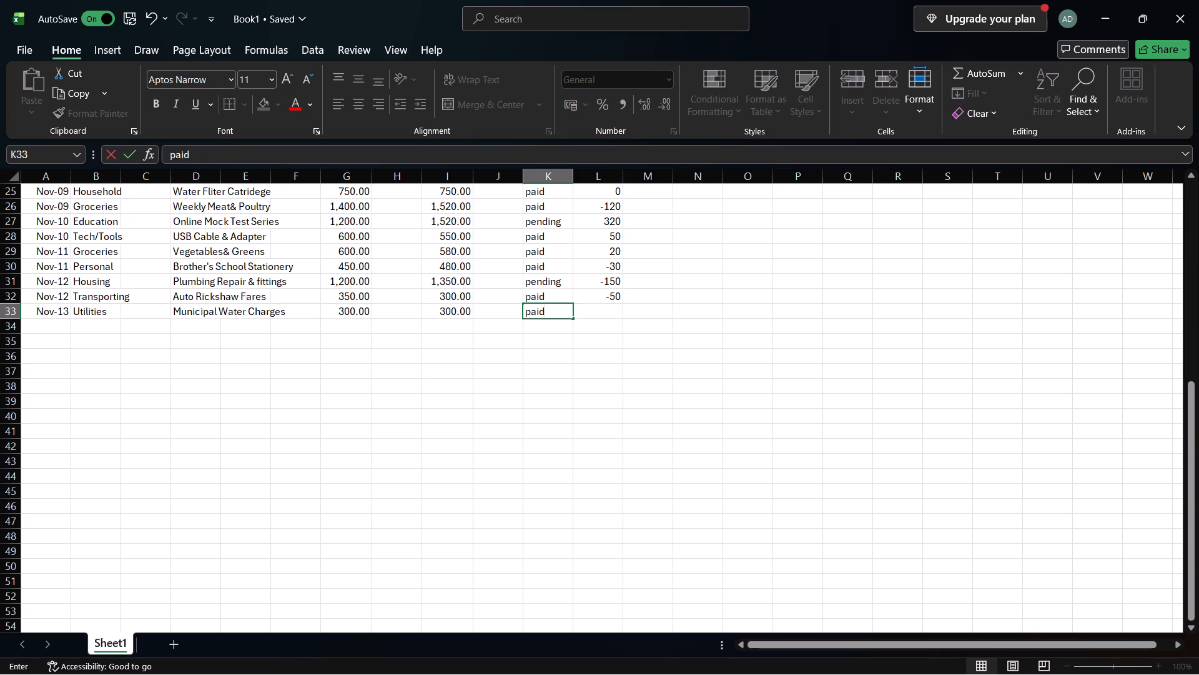
click(614, 309)
key(0)
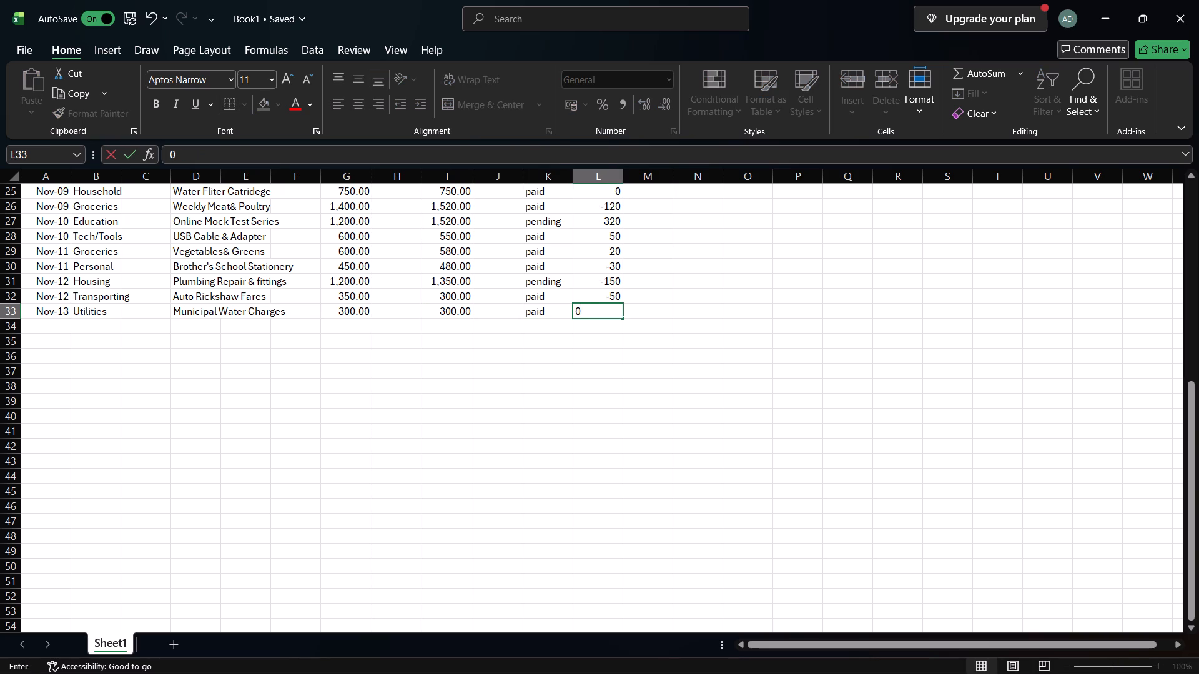
key(Down)
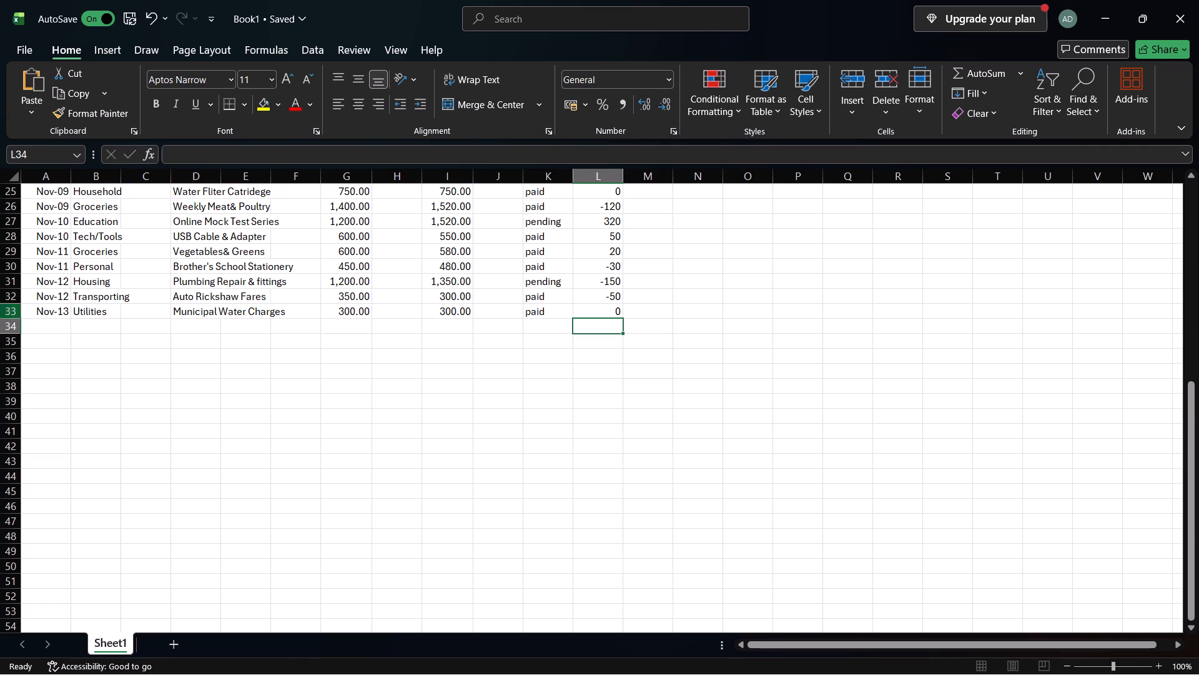
Start the next expense entry in row 34 with the date Nov 14 and the category Fitness.
click(49, 328)
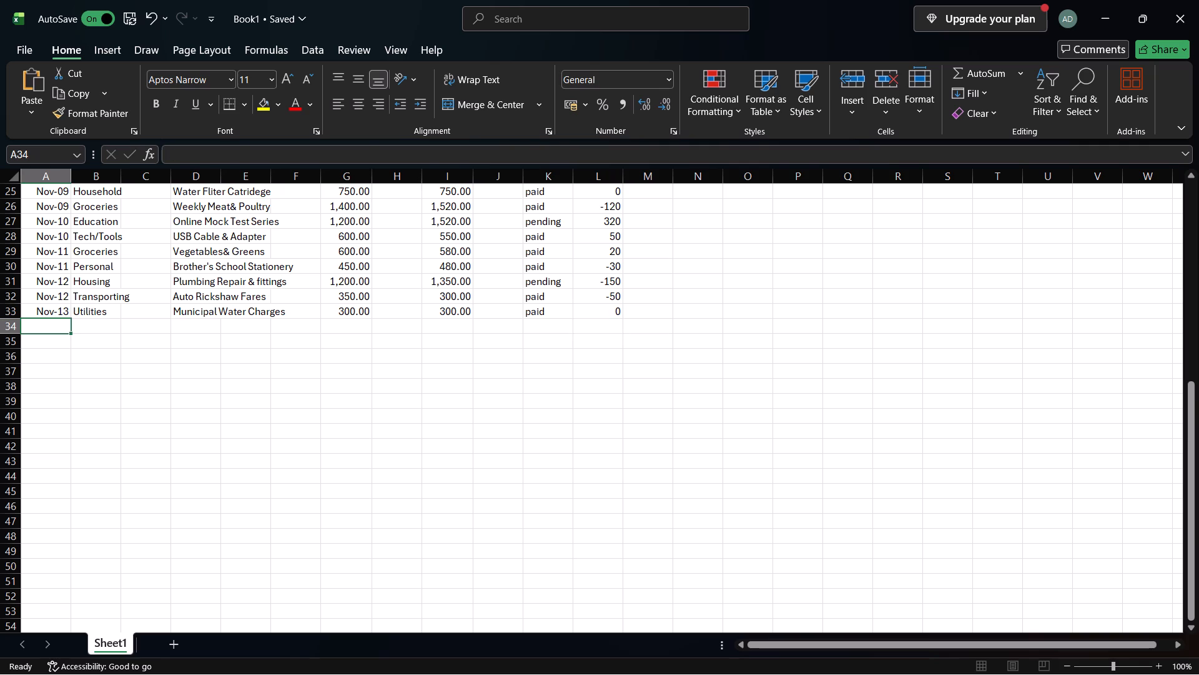
key(shift+n)
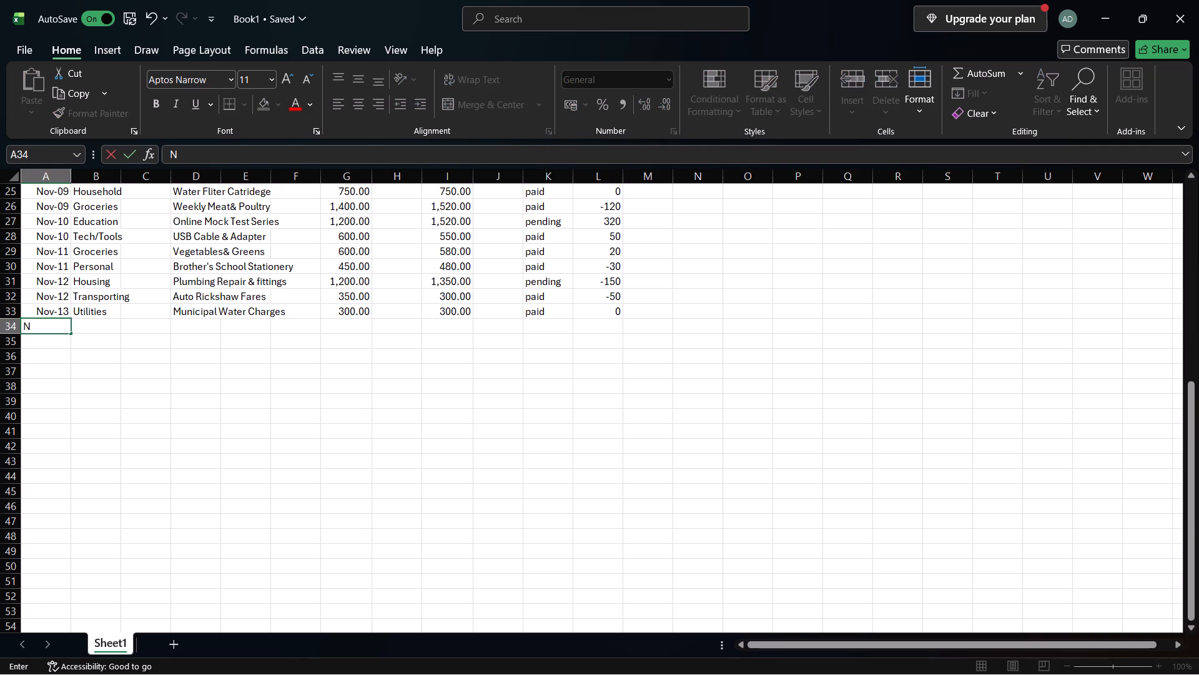
text(ov)
key(space)
text(14)
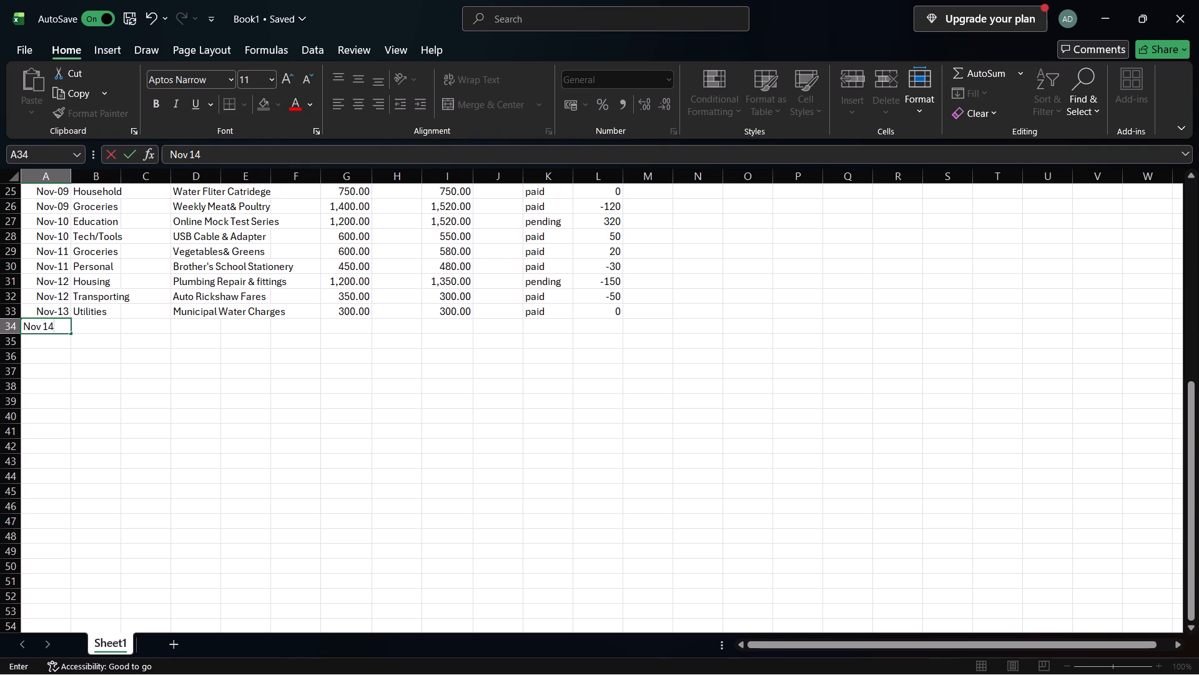
click(110, 326)
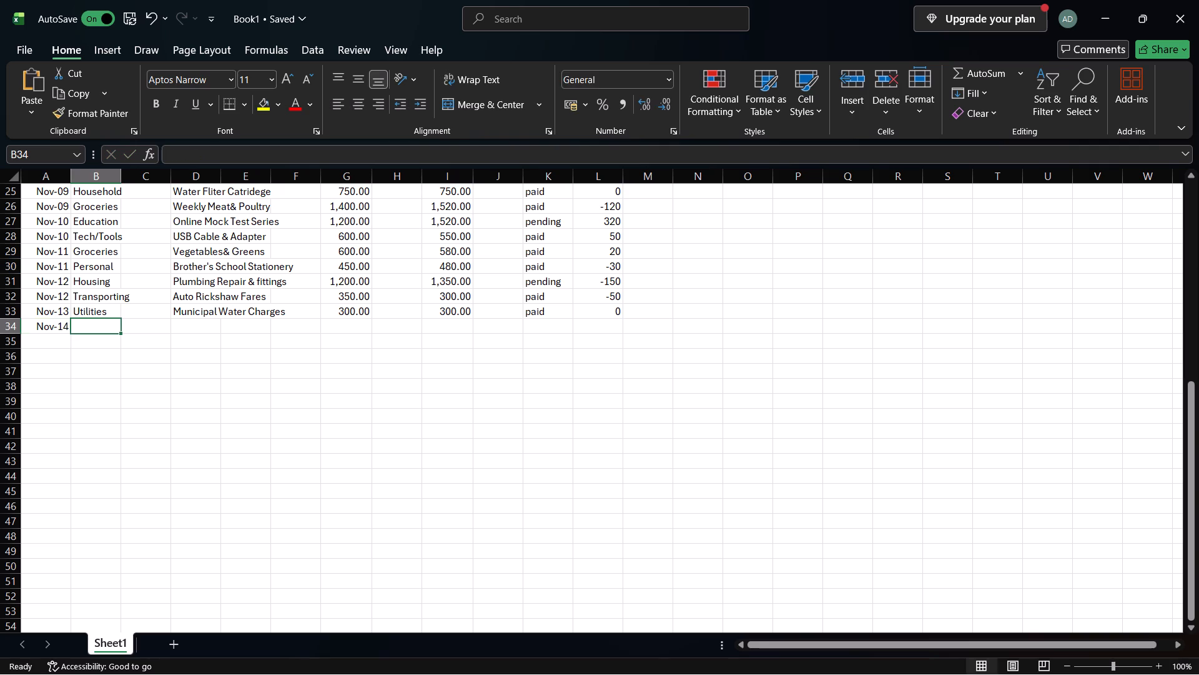
key(shift+f)
key(Tab)
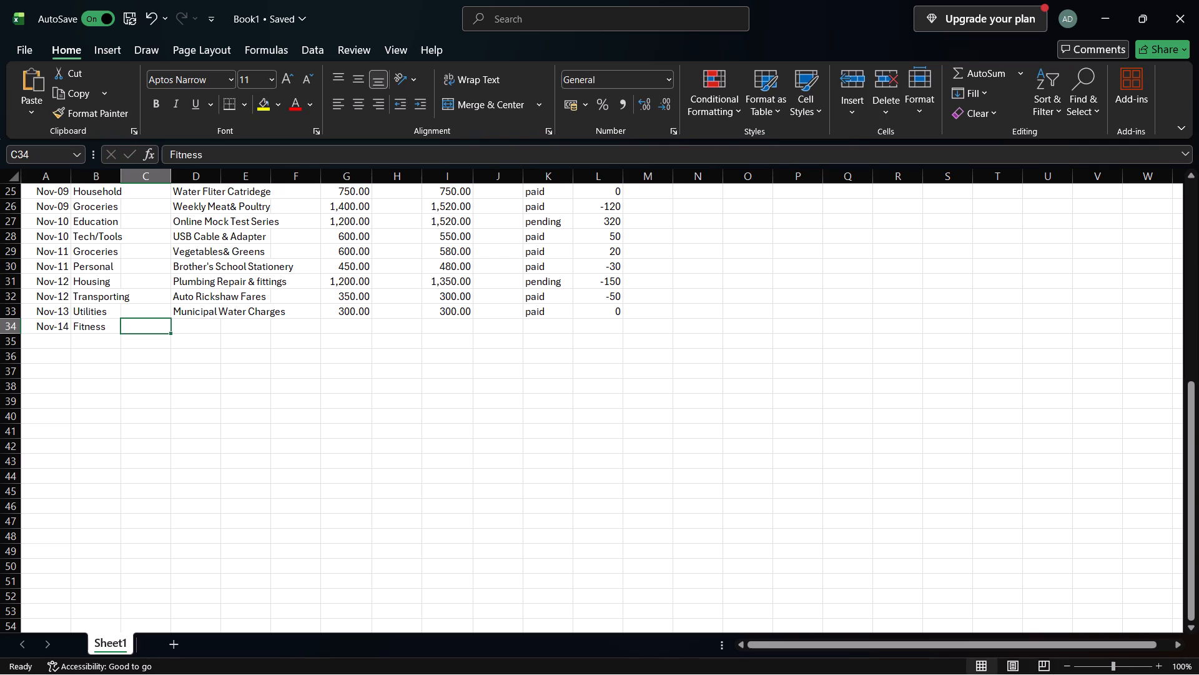
Enter a description for the Nov-14 Fitness entry in D34, starting with "Wrist Wrap/ Lifting" and ending with the word for accessories.
click(179, 326)
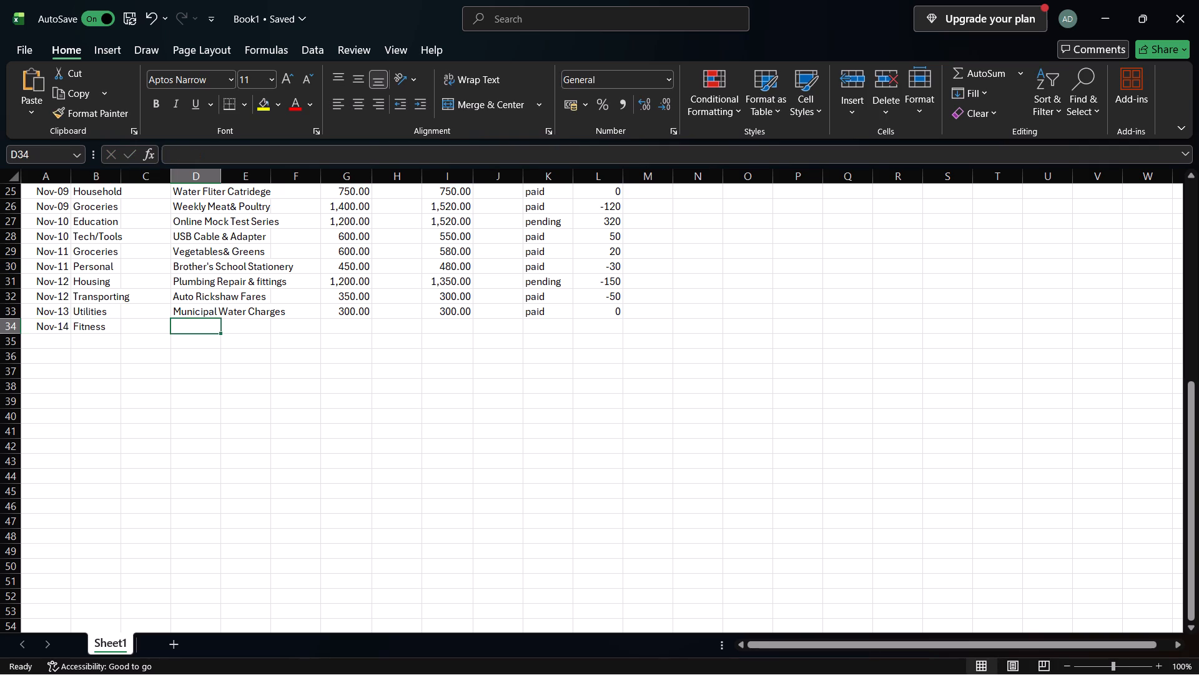
text(Wrist)
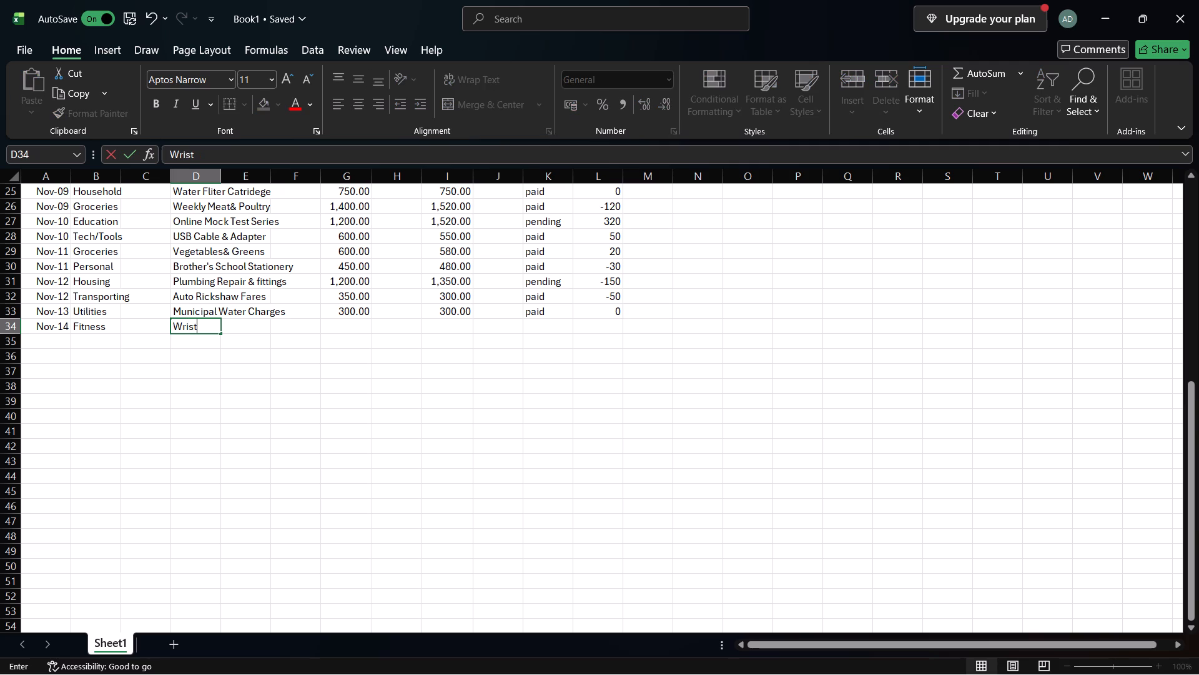
key(space)
text(Wraps)
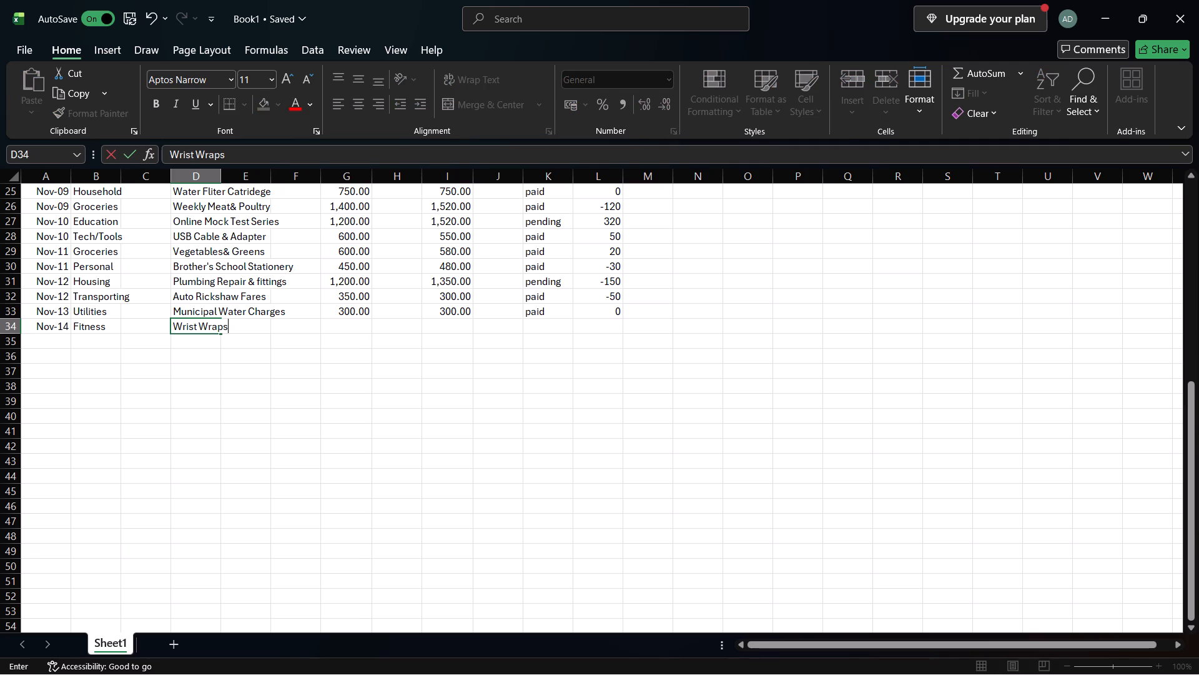
key(shift+question)
key(space)
key(BackSpace)
key(BackSpace)
key(BackSpace)
text(? L)
text(ifting)
key(BackSpace)
key(BackSpace)
key(BackSpace)
key(BackSpace)
key(BackSpace)
key(BackSpace)
key(BackSpace)
key(BackSpace)
key(BackSpace)
key(slash)
key(space)
text(L)
text(ifting Accerirsories)
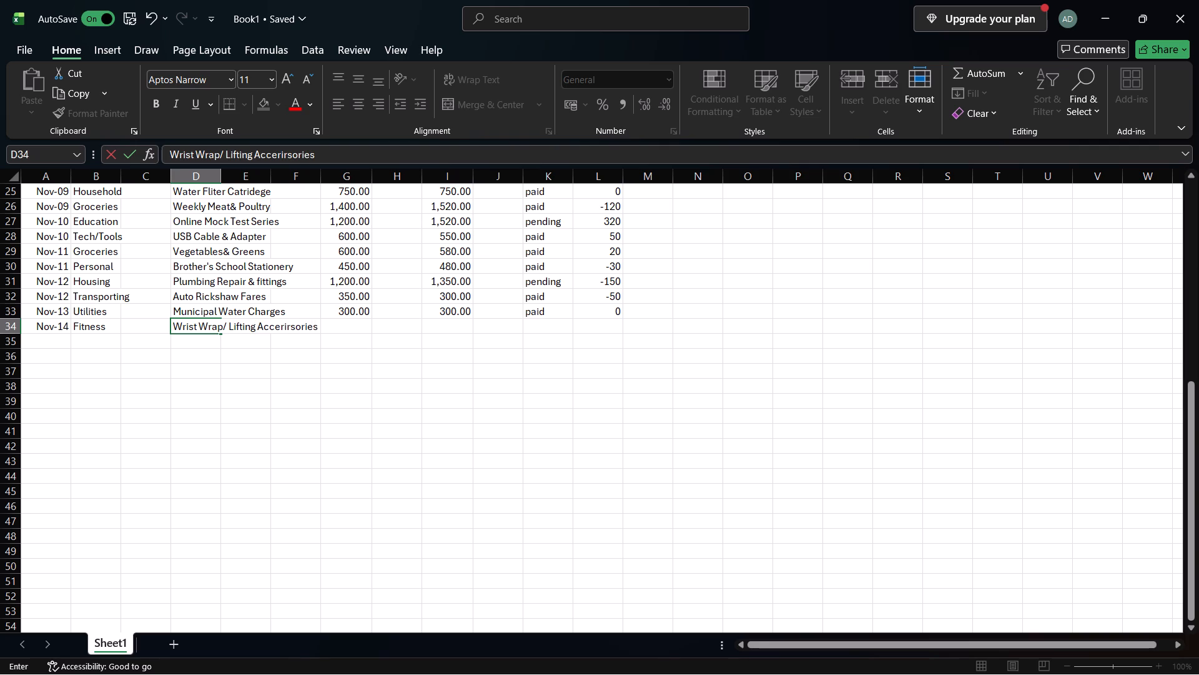
Correct the spelling of the last word in D34 so the description reads "Wrist Wrap/ Lifting Accessories".
click(286, 328)
key(BackSpace)
key(BackSpace)
text(ss)
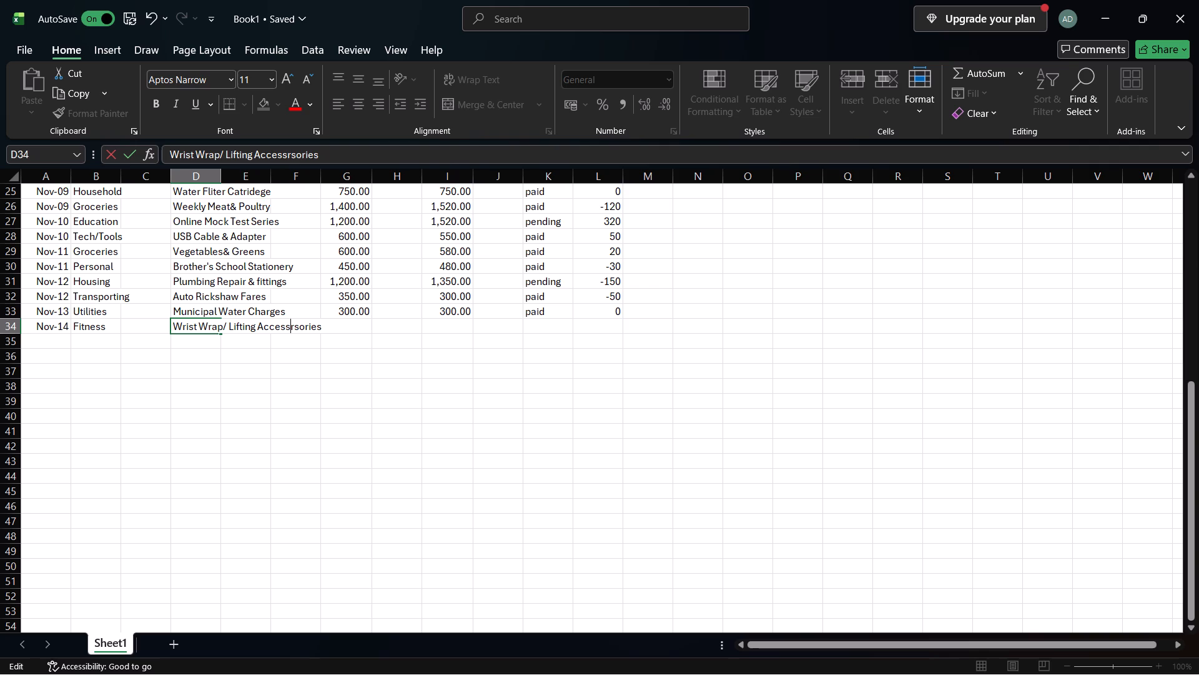
key(BackSpace)
key(Right)
key(Right)
key(Right)
key(Right)
key(Right)
key(Right)
key(Right)
key(BackSpace)
key(BackSpace)
key(BackSpace)
key(BackSpace)
key(BackSpace)
key(BackSpace)
key(BackSpace)
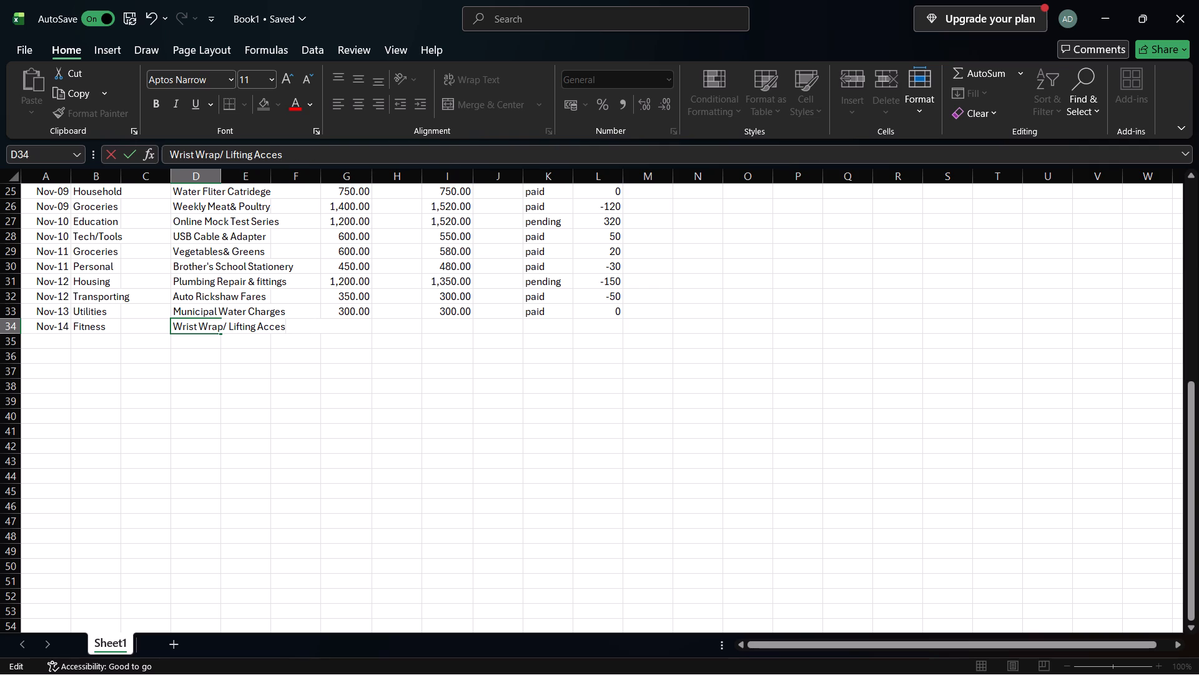
text(sories)
Enter 750.00 as the first amount in G34 for the Wrist Wrap/ Lifting Accessories entry.
click(335, 324)
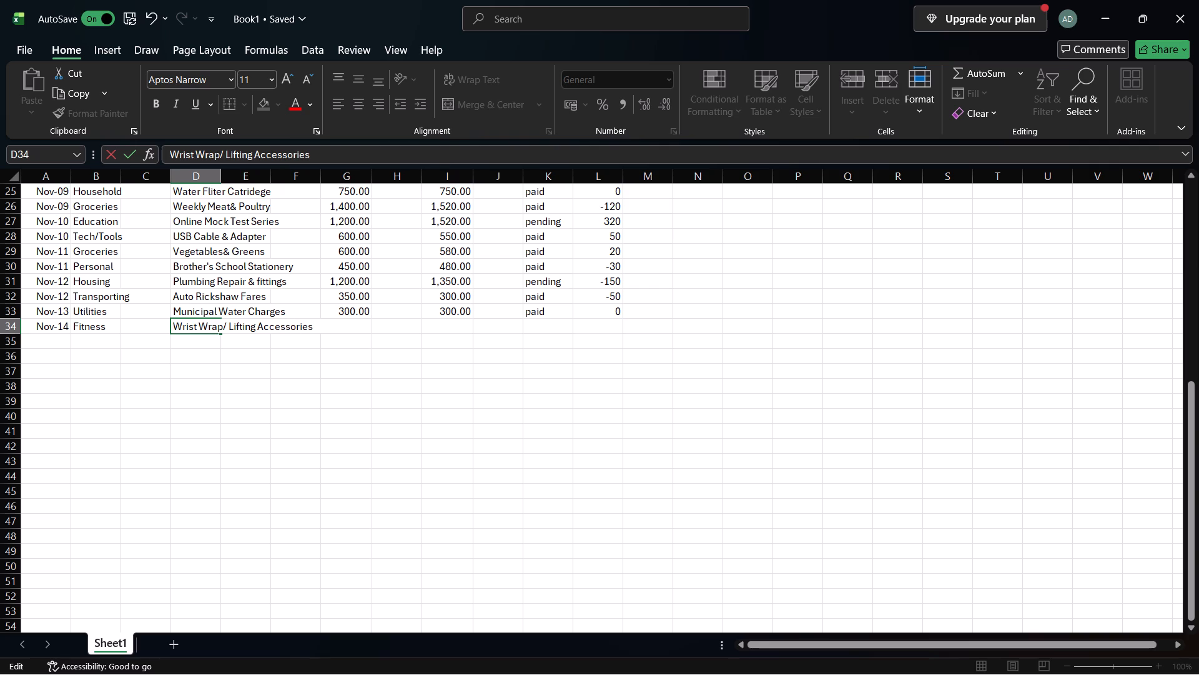
click(335, 324)
click(358, 335)
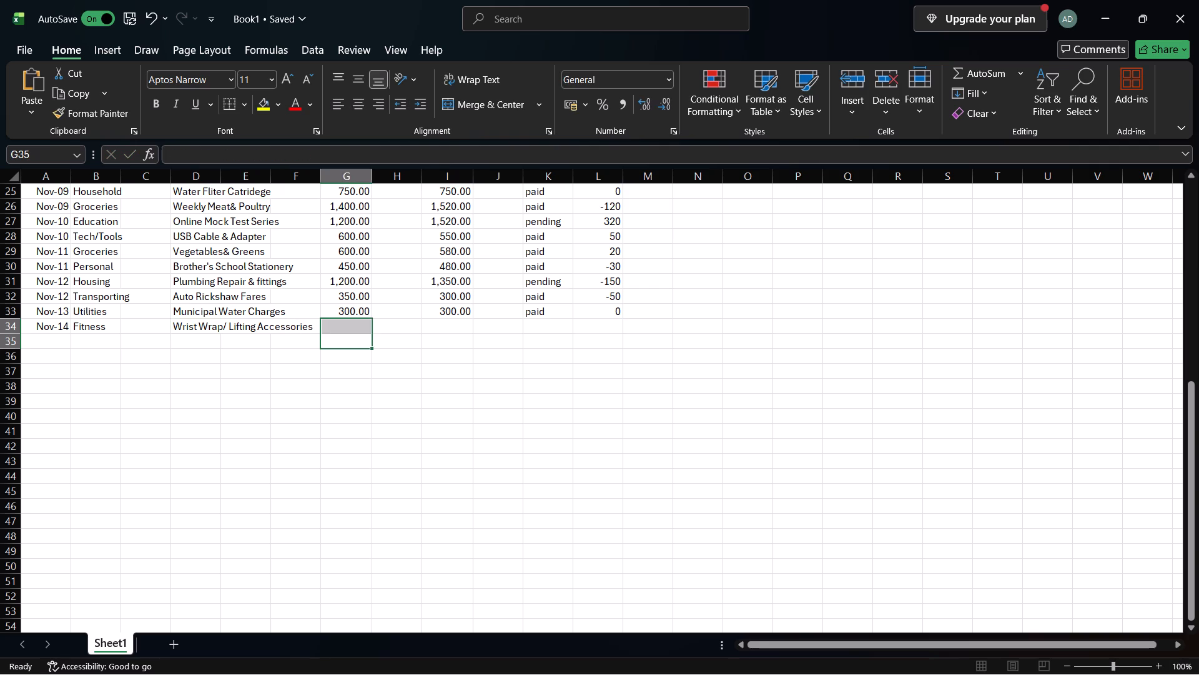
click(365, 323)
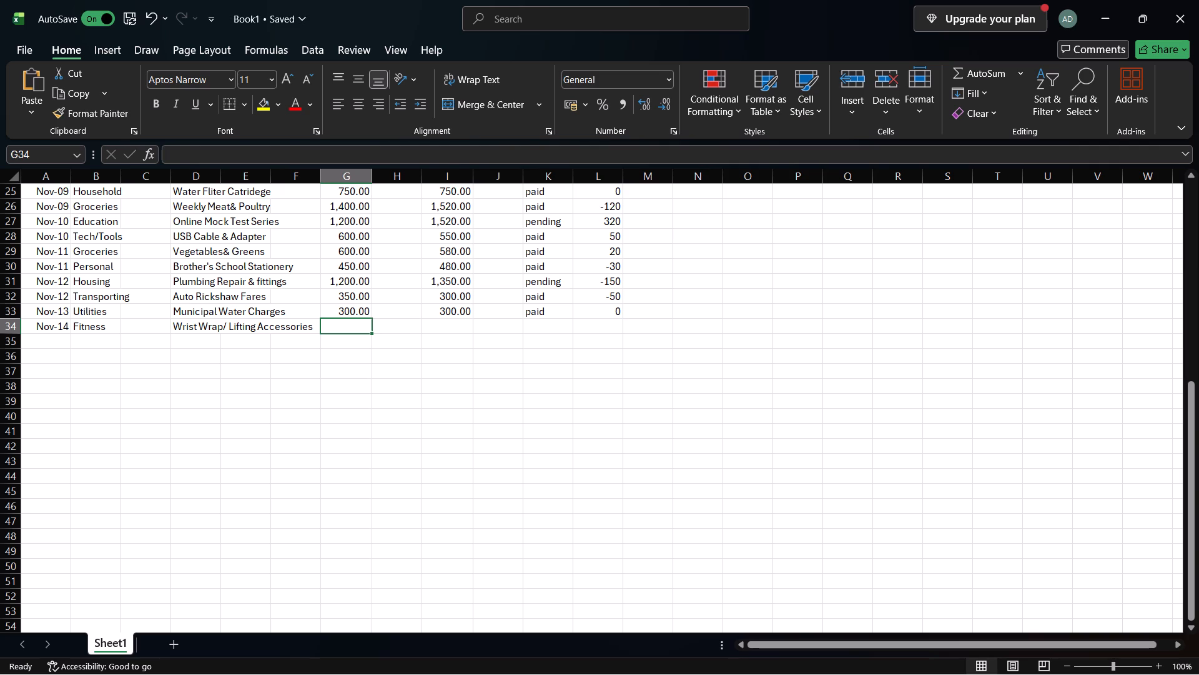
key(6)
key(BackSpace)
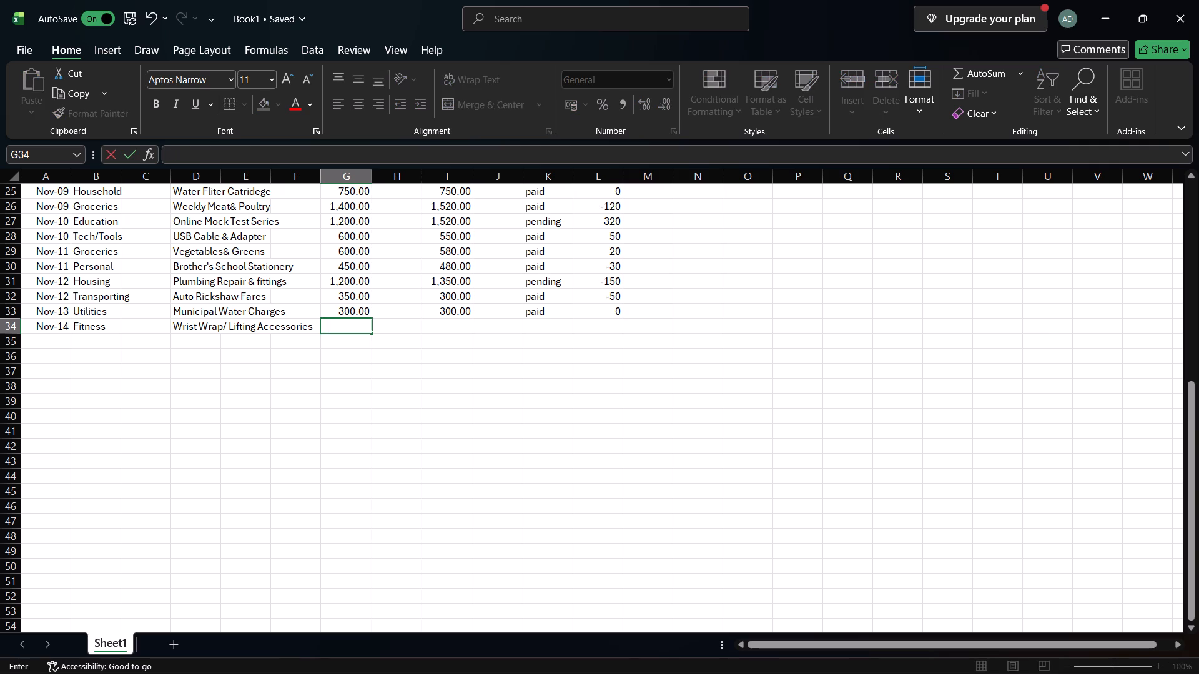
text(750.)
text(00)
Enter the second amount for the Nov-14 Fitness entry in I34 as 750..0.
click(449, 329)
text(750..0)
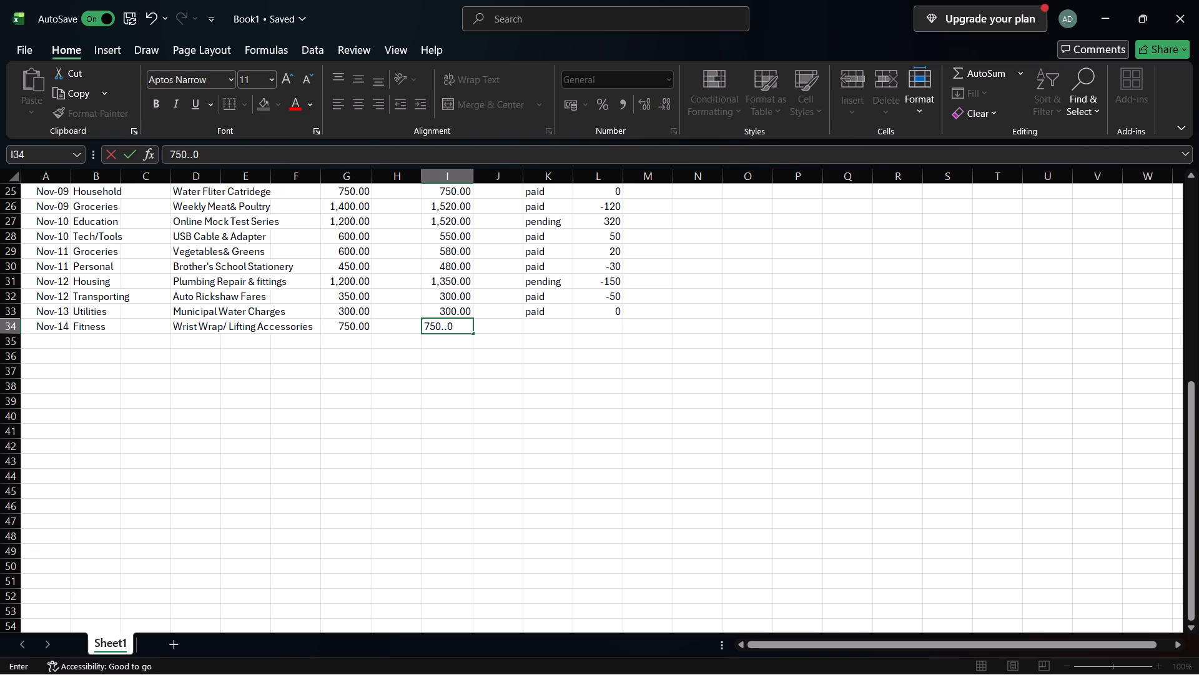
Complete the Nov-14 Fitness row with the status paid in K34 and 0 in L34.
click(528, 335)
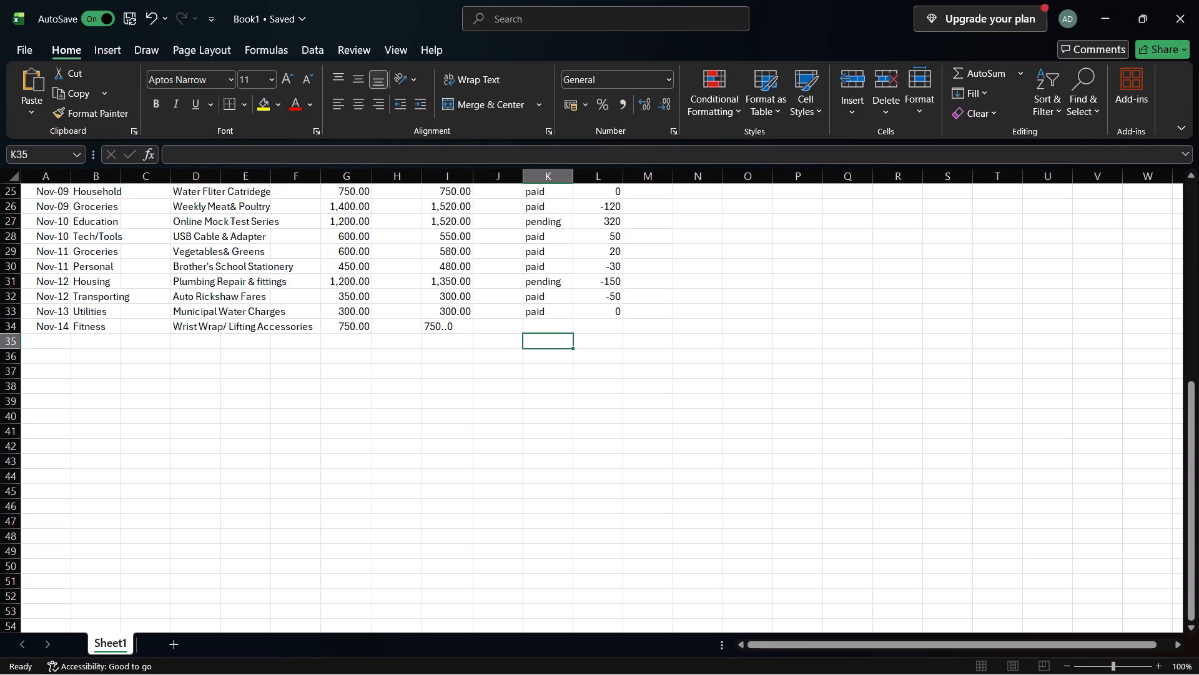
key(Up)
text(paid)
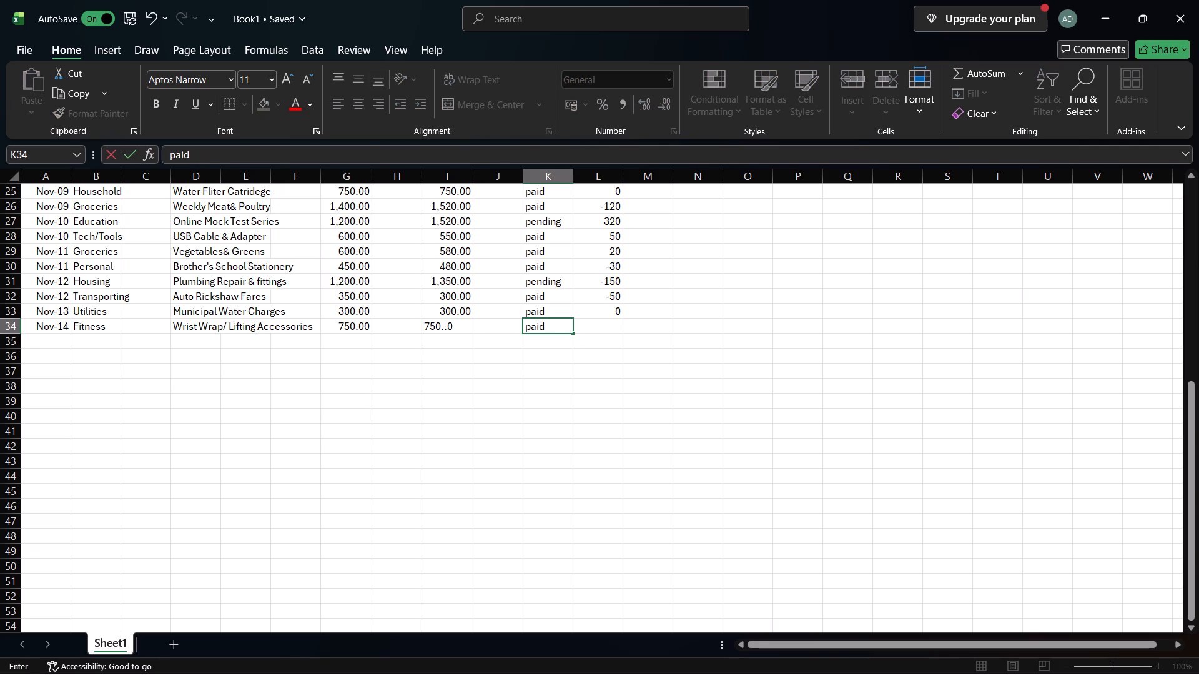
click(594, 329)
key(0)
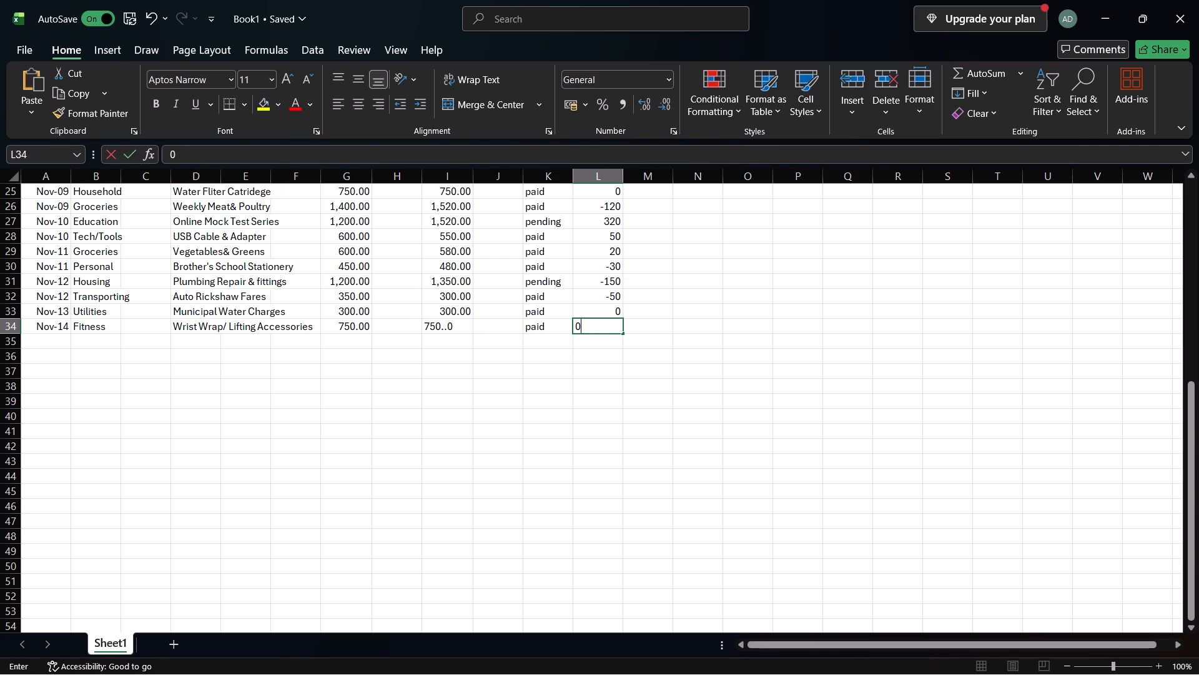
Replace the mistyped second amount in I34 with 750.00.
click(450, 324)
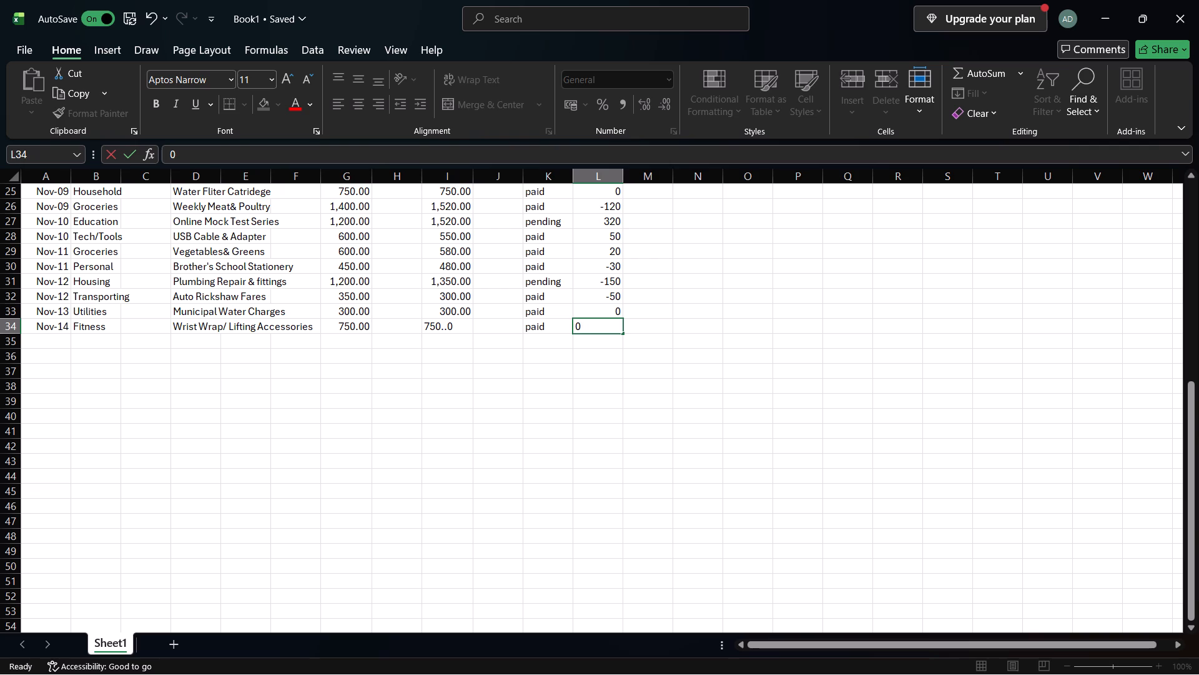
key(BackSpace)
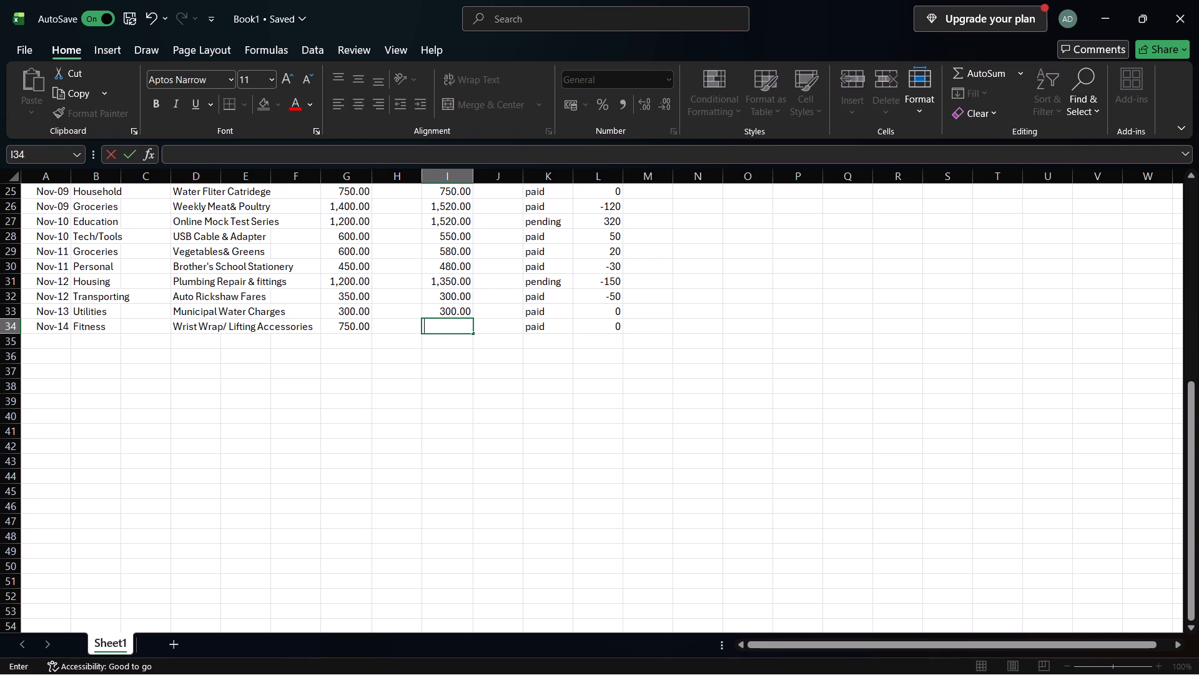
text(750.00)
Start the next expense entry in row 35 with the date Nov 14 and the category Groceries.
click(49, 347)
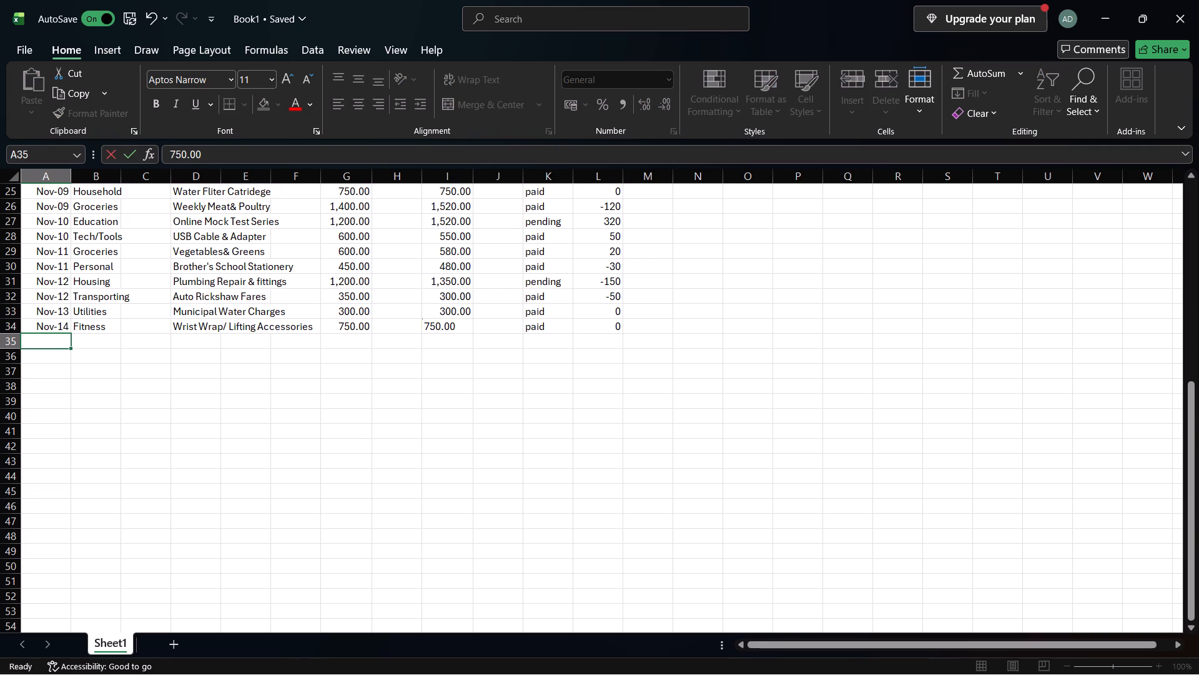
text(nov14)
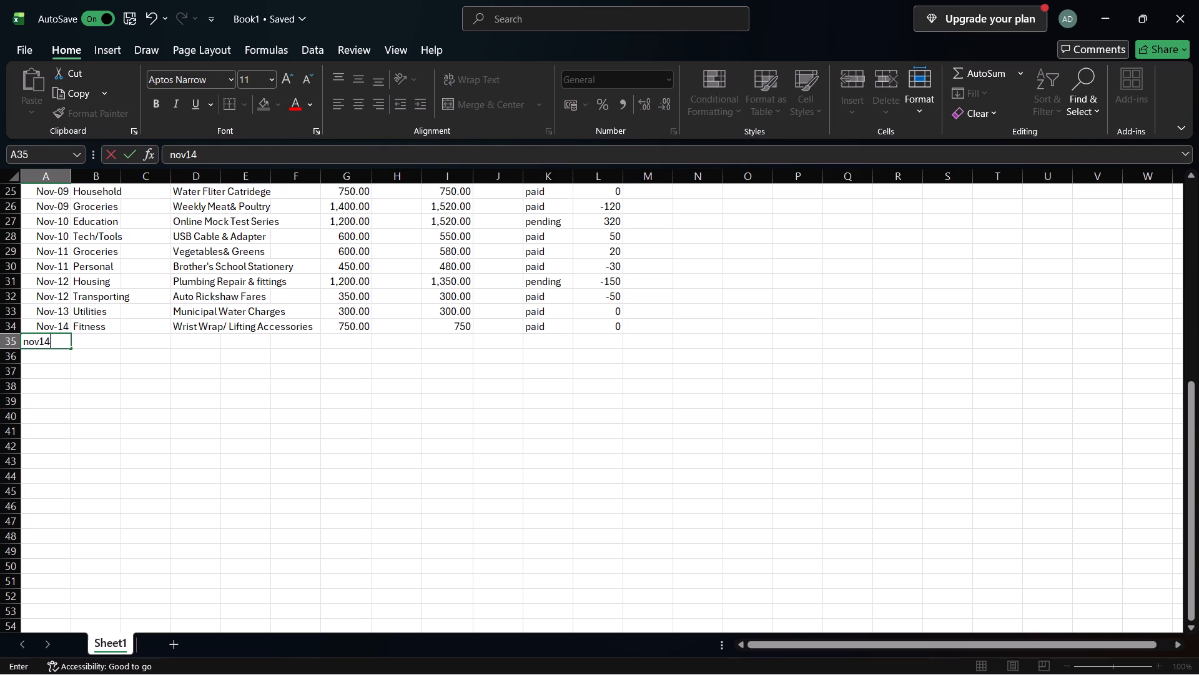
key(Right)
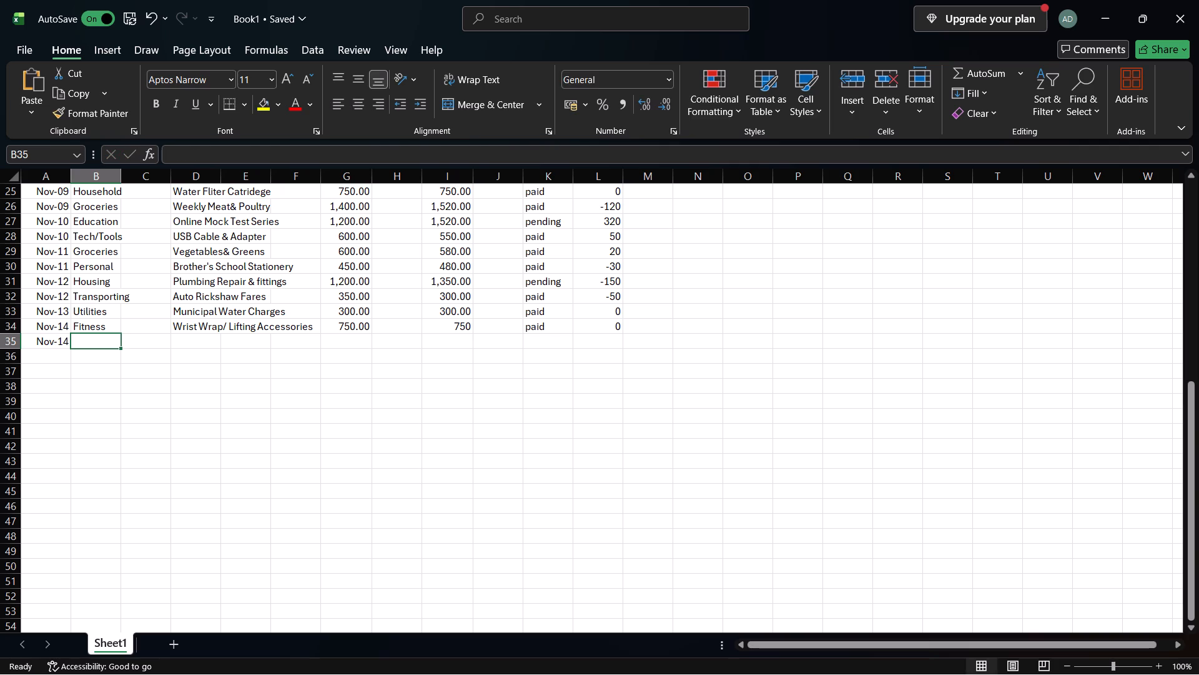
key(shift+g)
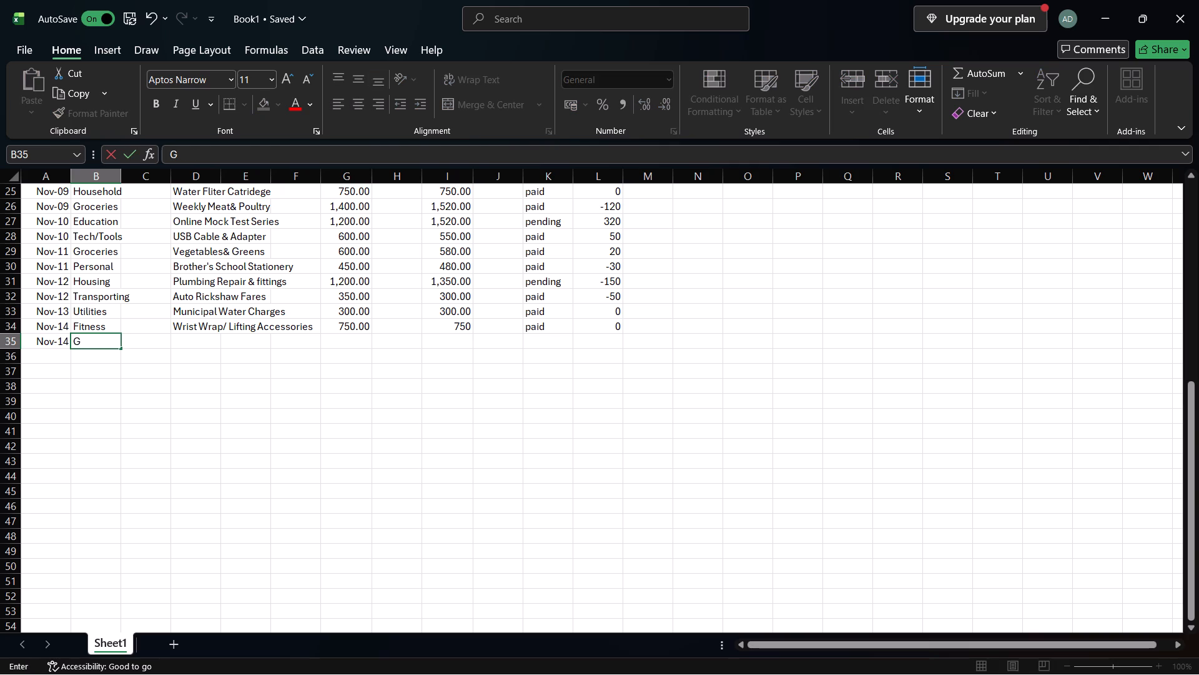
text(roc)
key(BackSpace)
text(ceries)
key(space)
Enter the description "Nuts & dry fruits" in D35 for the Nov-14 Groceries entry.
click(187, 344)
text(Nuts & dry f)
key(BackSpace)
text(friuts)
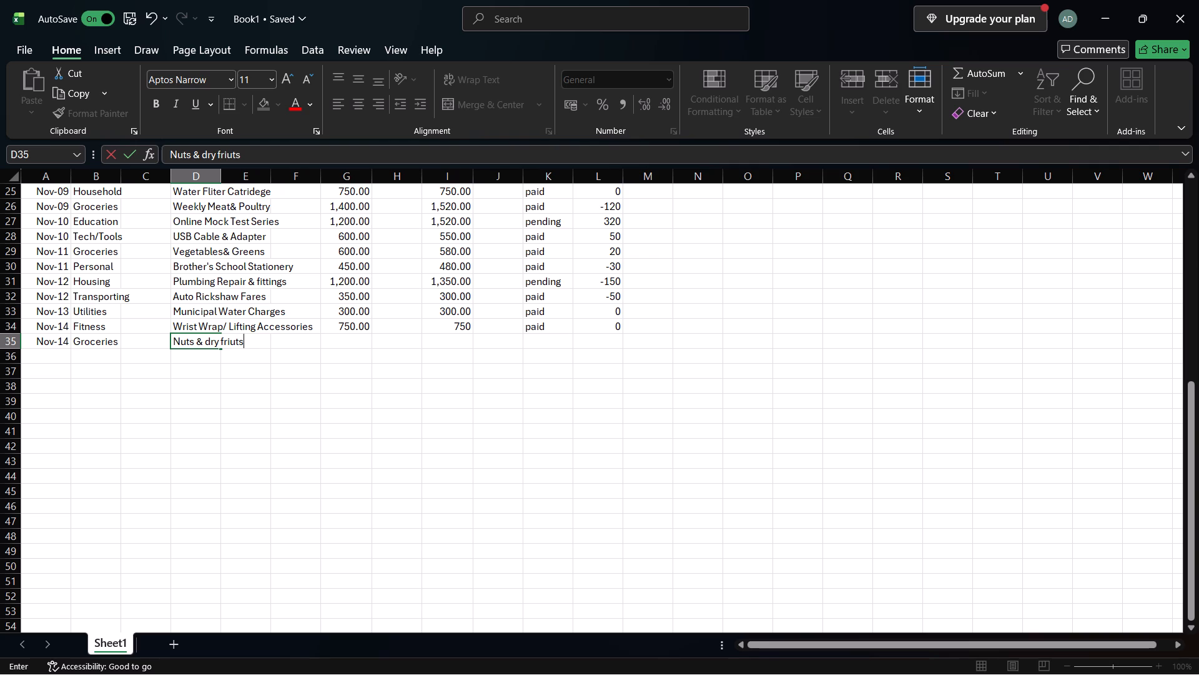
key(BackSpace)
key(BackSpace)
key(BackSpace)
key(BackSpace)
text(uits)
Enter 1,600.00 as the first amount in G35 for the Nuts & dry fruits entry.
click(340, 346)
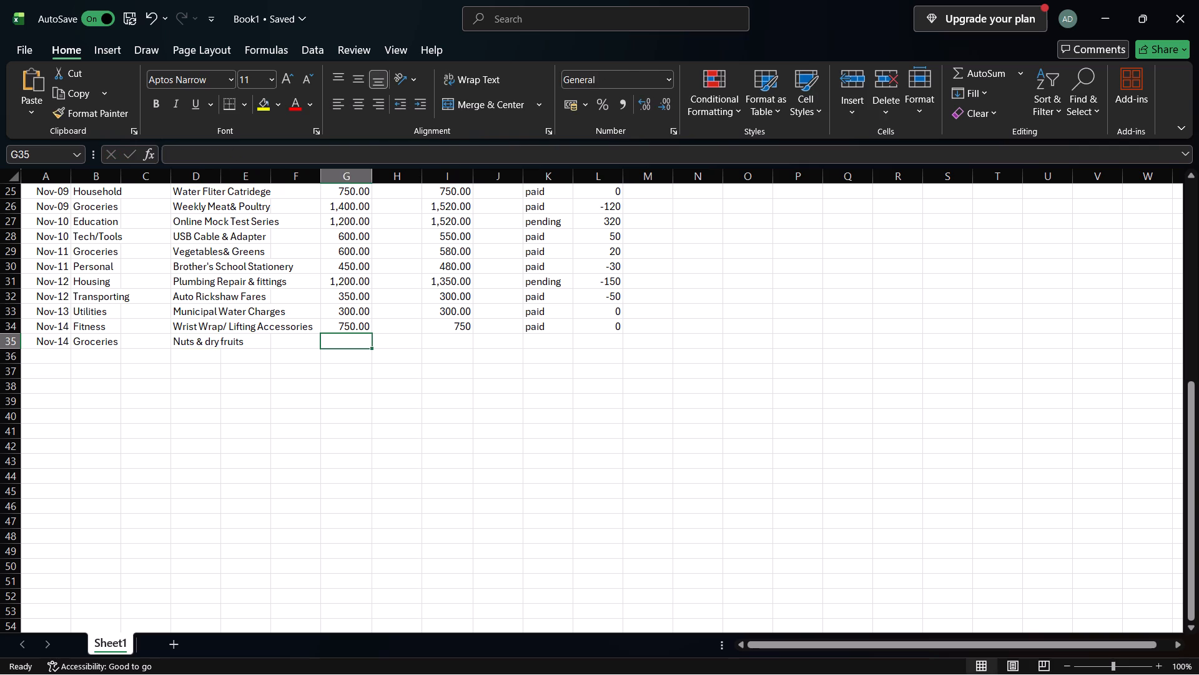
text(1,)
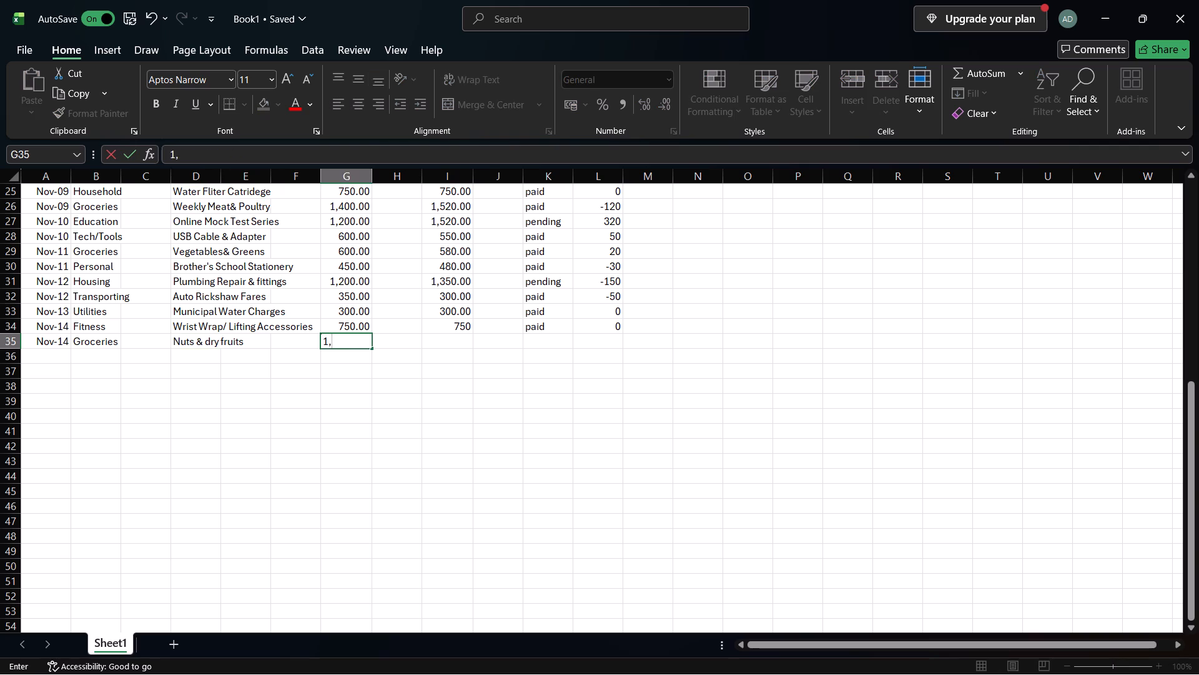
text(600)
text(.00)
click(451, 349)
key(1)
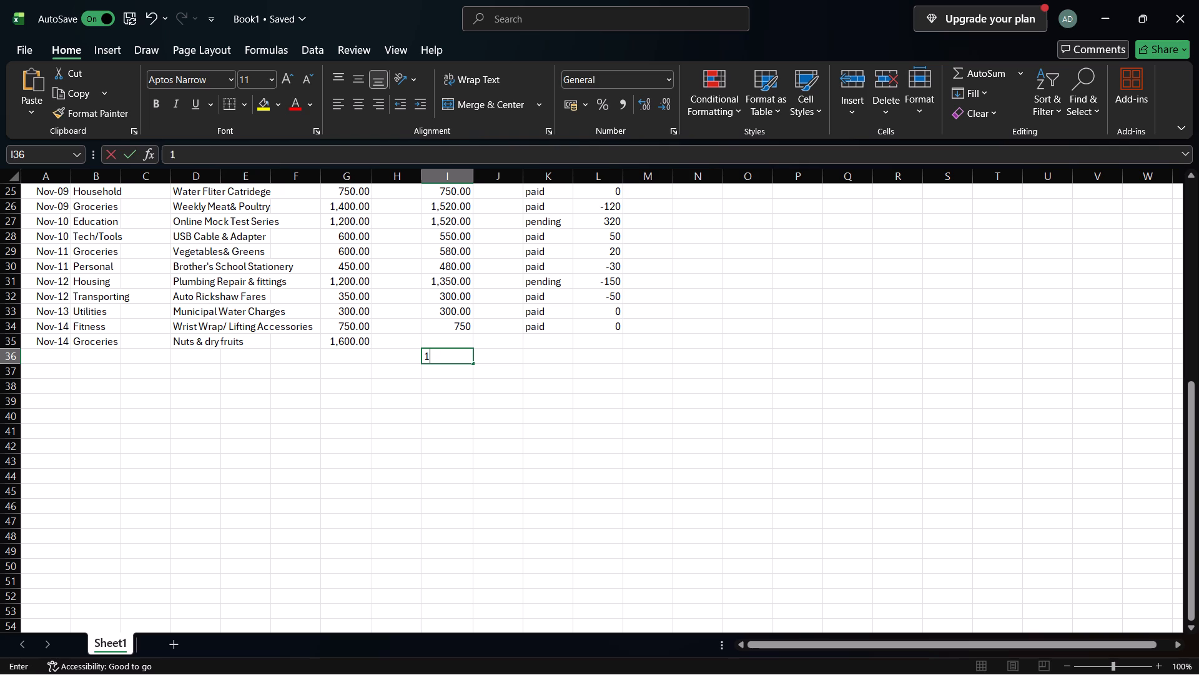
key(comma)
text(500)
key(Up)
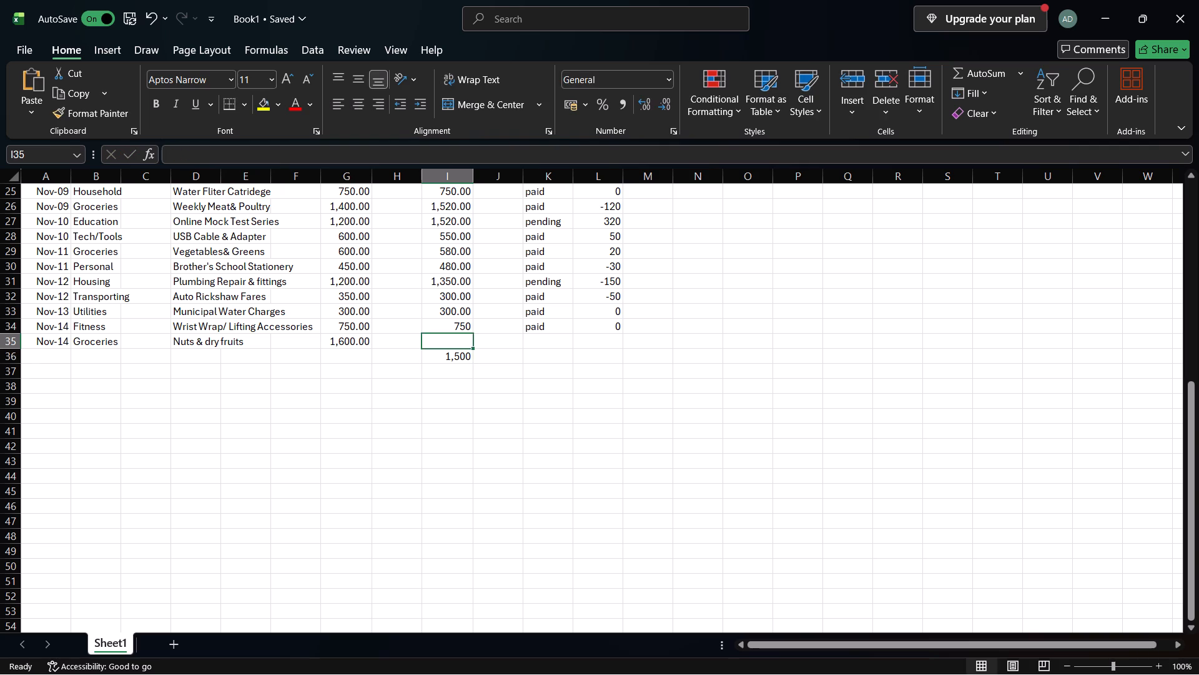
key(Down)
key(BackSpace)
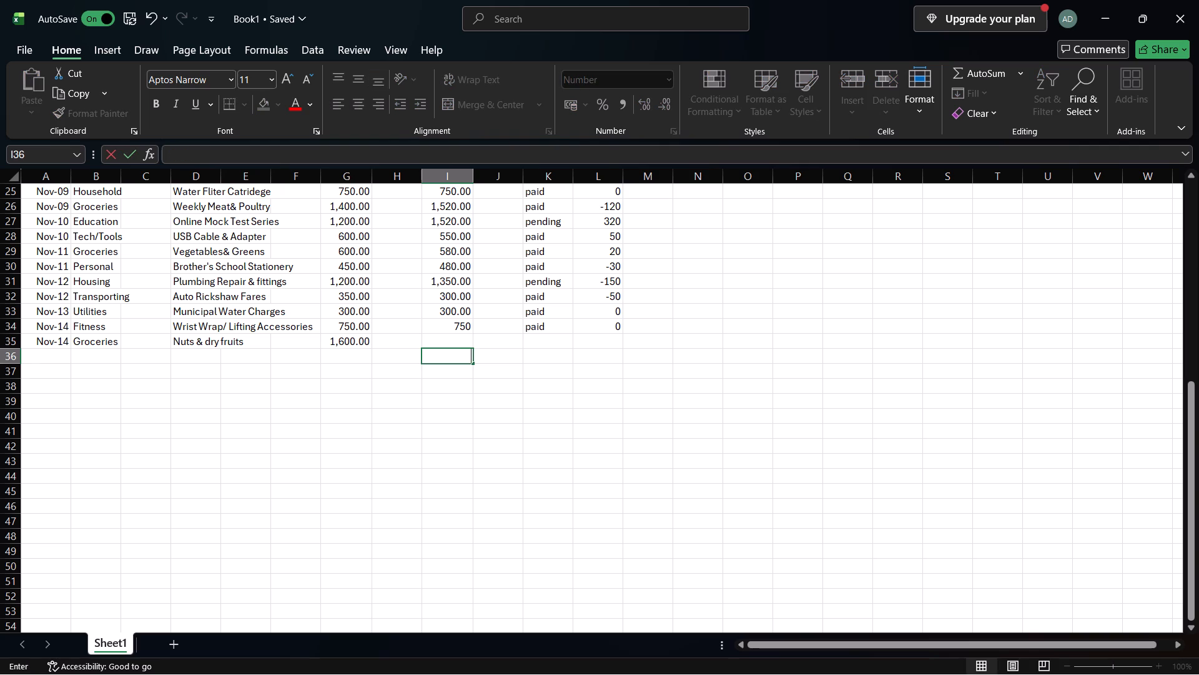
Enter 1,500.00 as the second amount in I35 for the Nuts & dry fruits entry.
click(455, 339)
key(1)
key(comma)
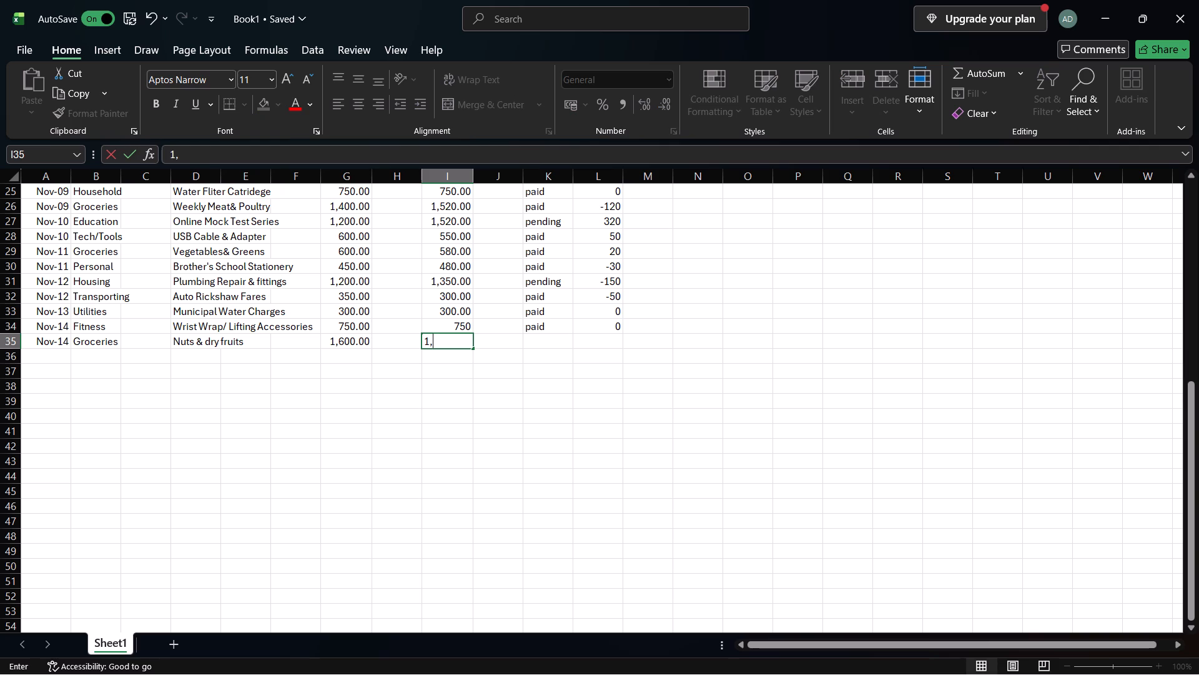
text(500)
text(.00)
Complete the Nuts & dry fruits row with the status paid in K35 and 100 in L35.
click(535, 339)
text(paid)
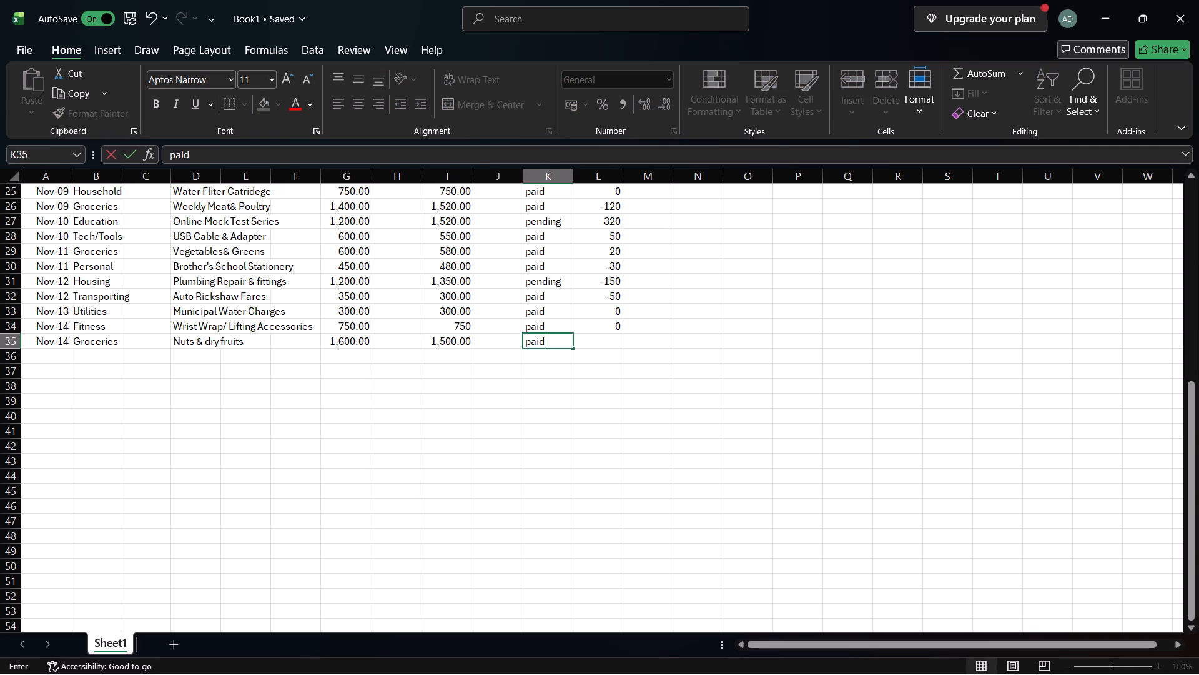
click(614, 341)
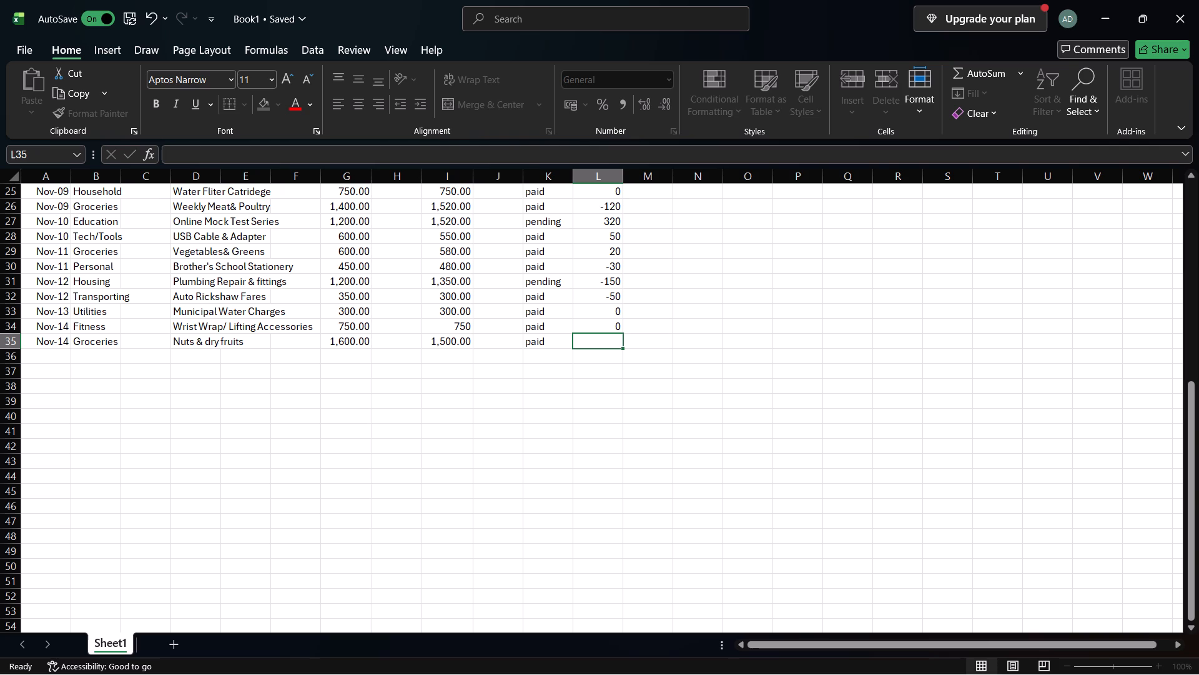
text(100)
key(Return)
key(Down)
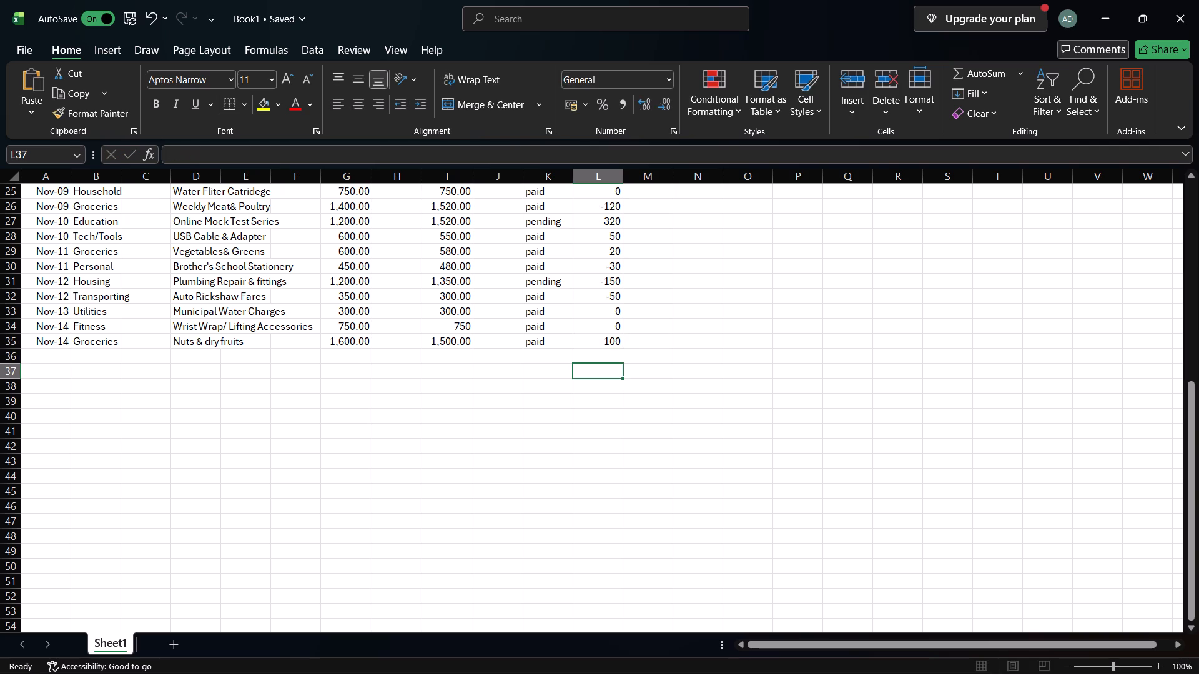
Start row 36 with the date Nov 14 in A36 and the category Personal in B36.
click(51, 350)
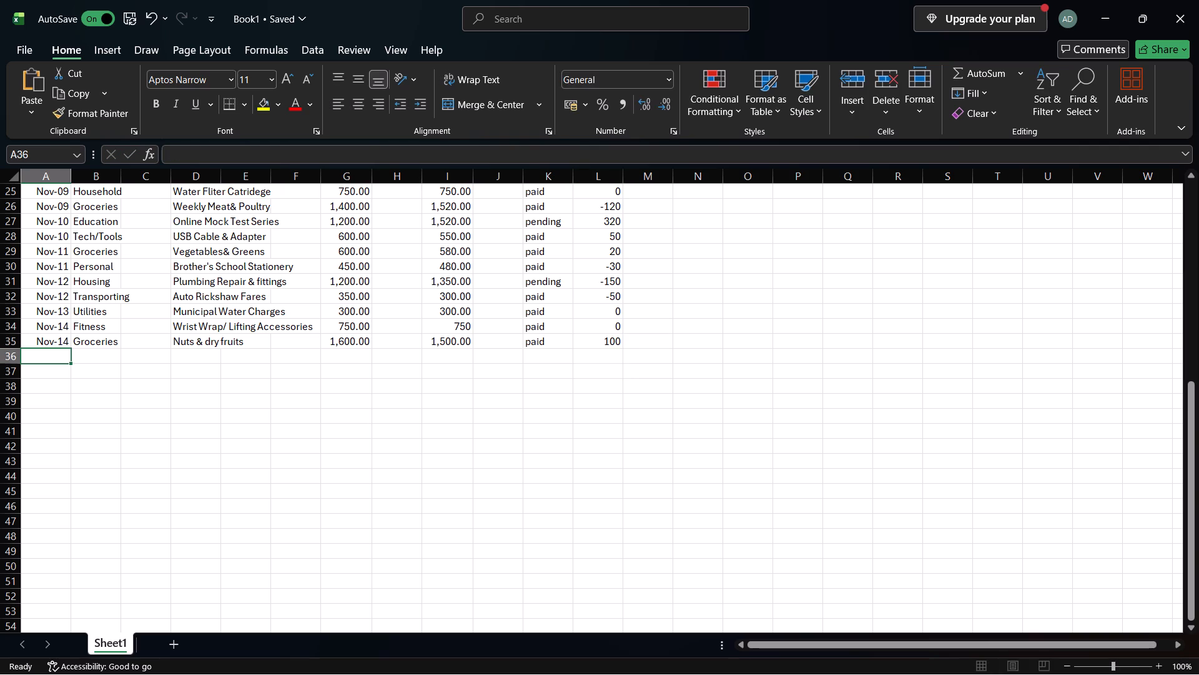
key(shift+n)
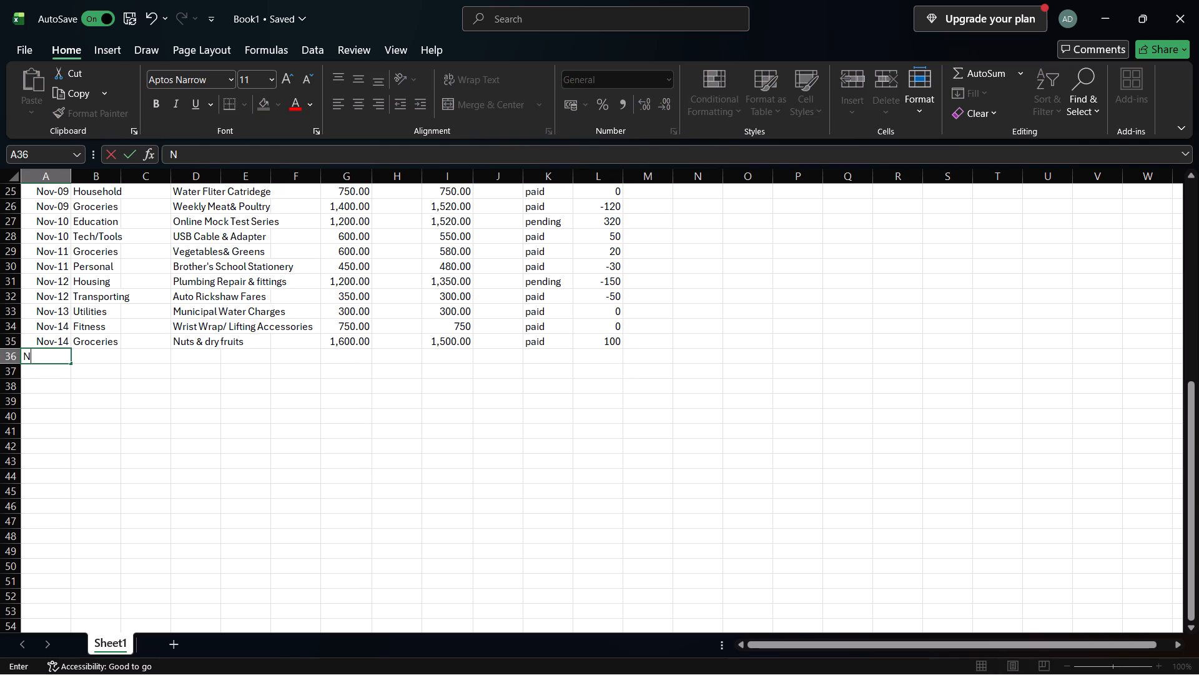
key(o)
text(v 14)
key(Right)
key(shift+p)
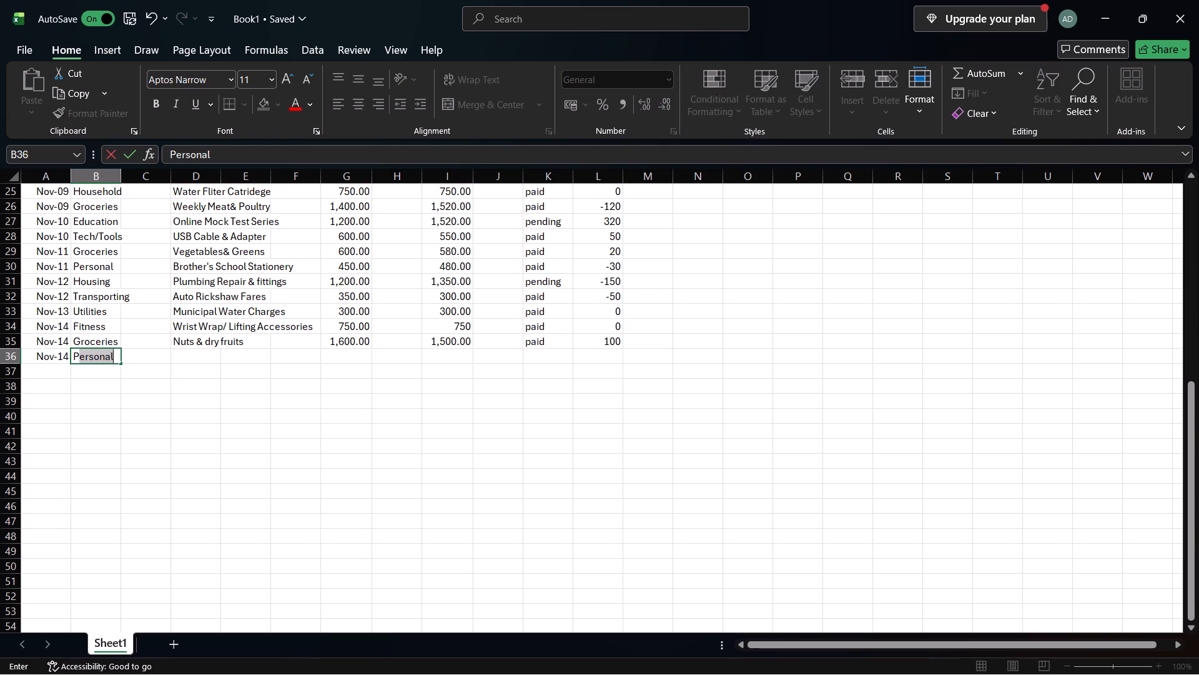
text(ersonal)
Enter the description "Casual T-Shrits" in D36 for the Nov-14 Personal entry.
click(204, 353)
text(Casual T-)
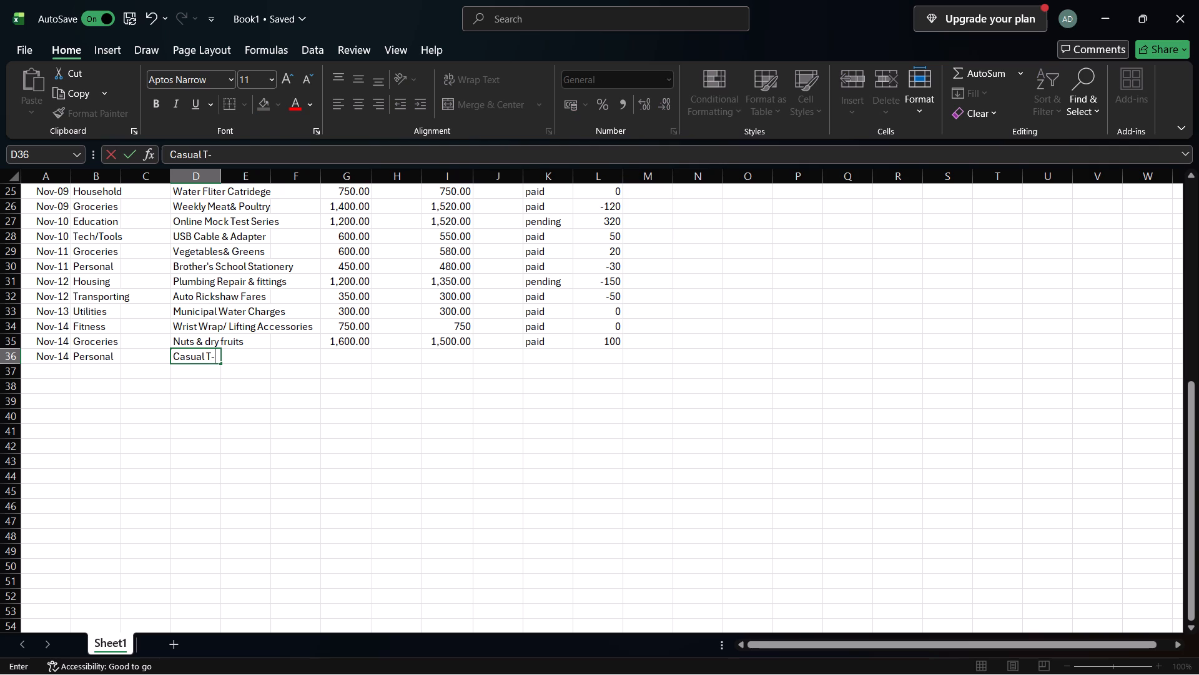
key(BackSpace)
key(BackSpace)
key(space)
text(T)
text(-Shrits)
Enter the Casual T-Shrits amounts: 1,500.00 in G36 and 1,400.00 in I36.
click(339, 359)
text(1,)
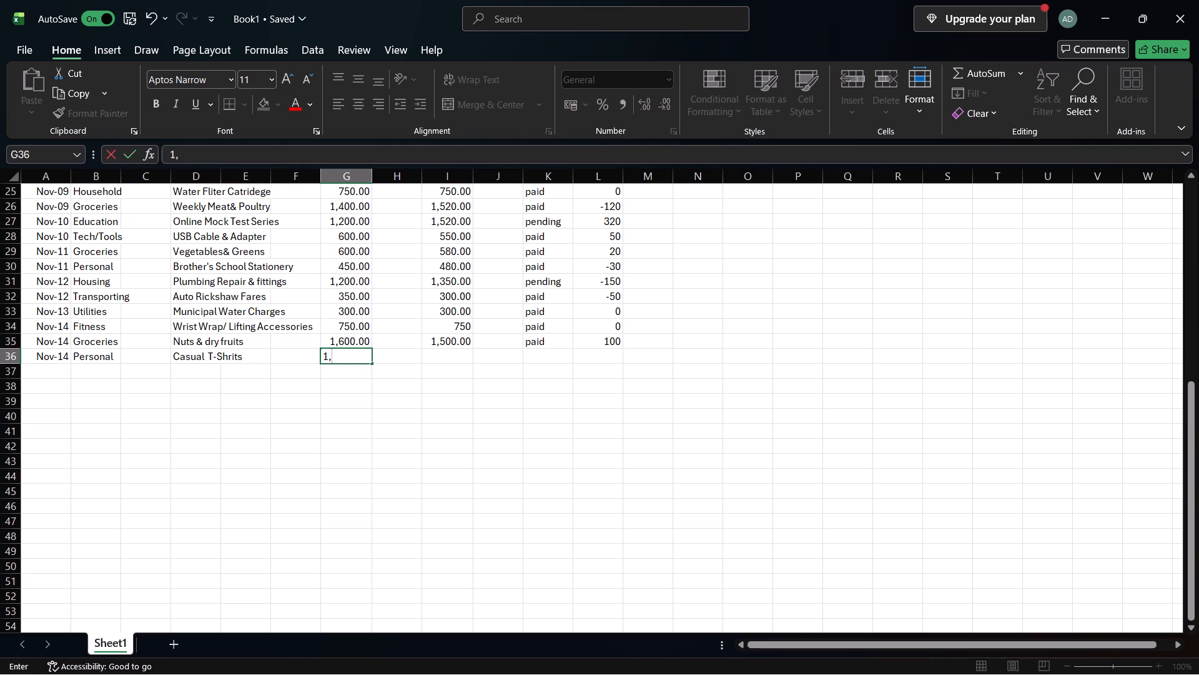
text(500.00)
click(437, 356)
text(1,400)
text(.00)
Complete the Casual T-Shrits row with the status paid in K36 and -100 in L36.
click(526, 356)
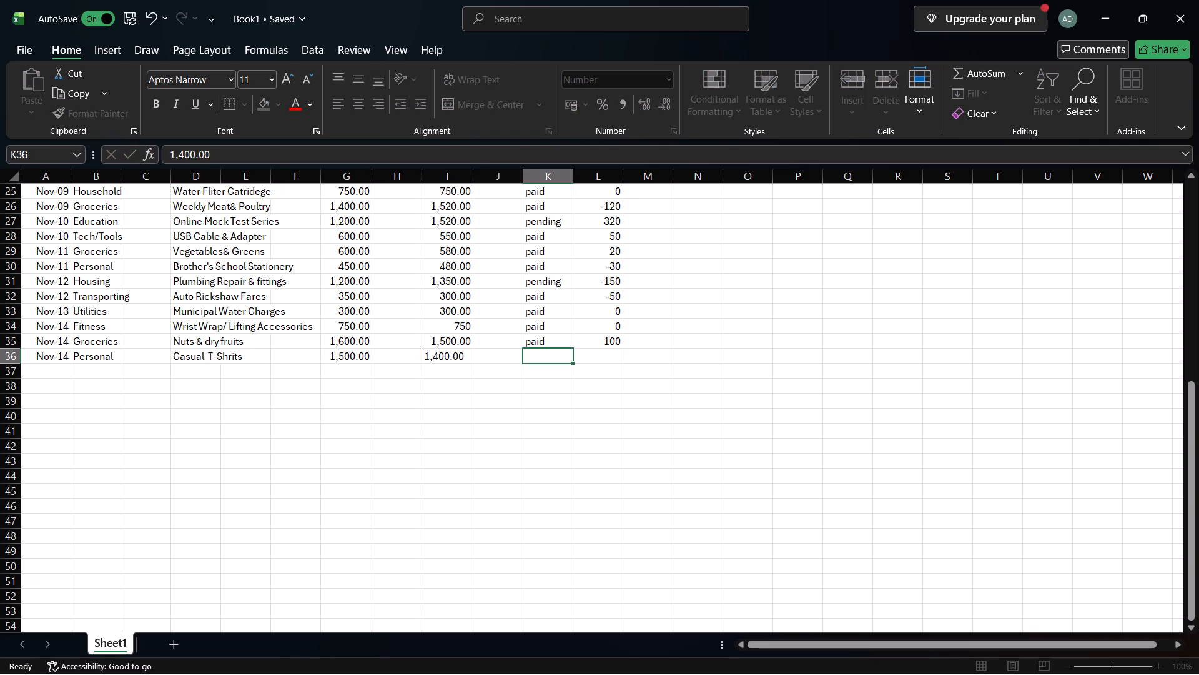
text(paid)
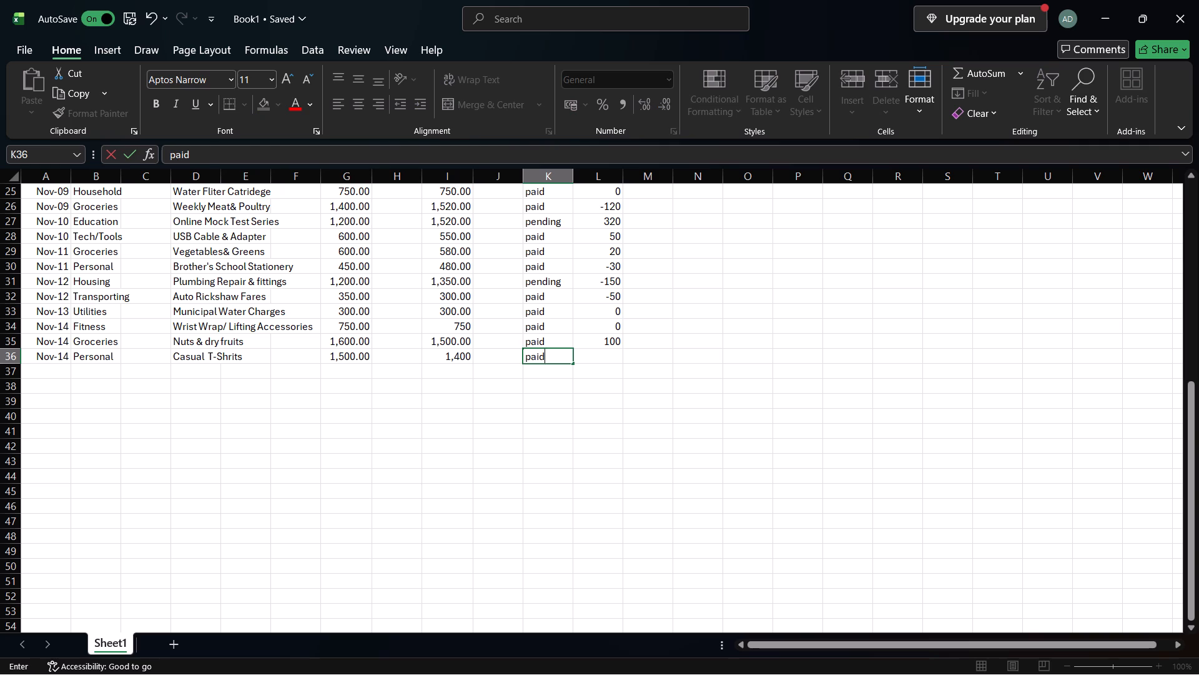
click(608, 363)
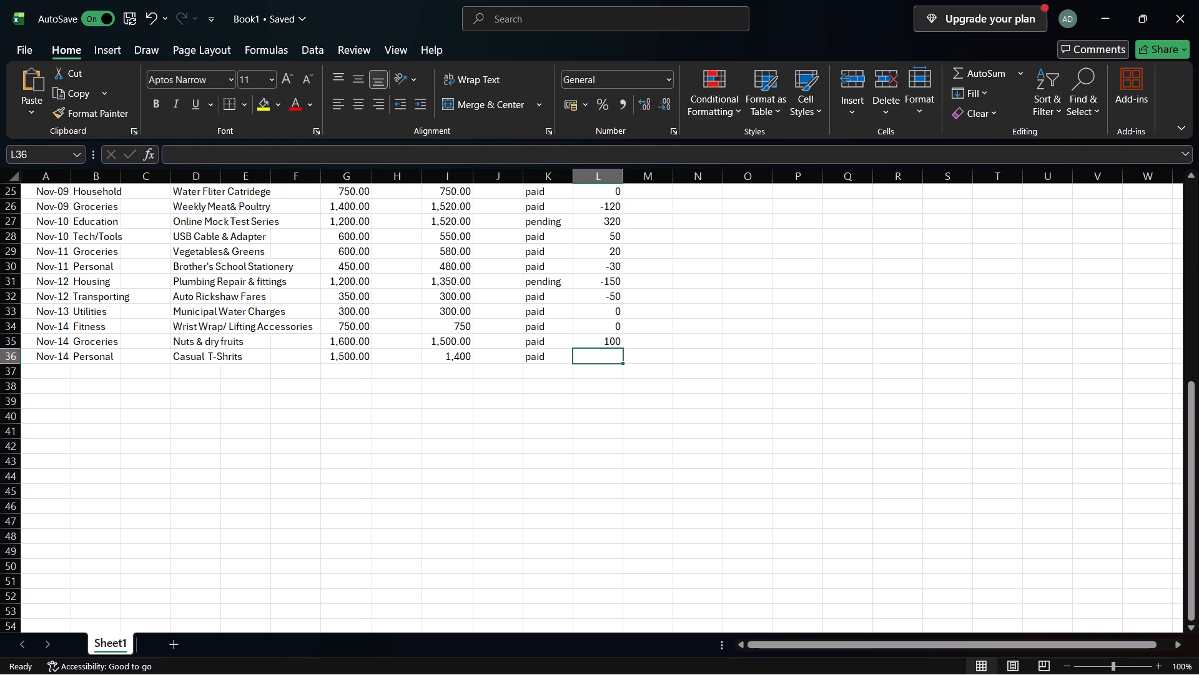
text(-100)
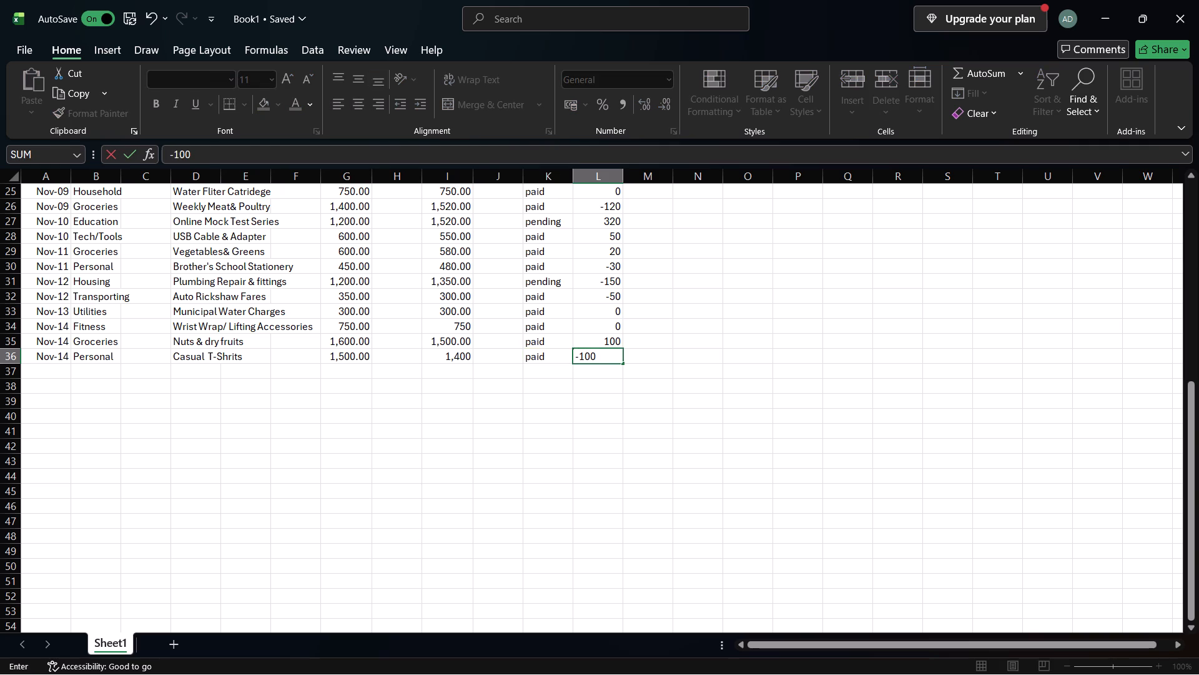
Start row 37 with the date Nov15 in A37 and the category Groceries in B37.
click(50, 366)
text(Nov)
text(15)
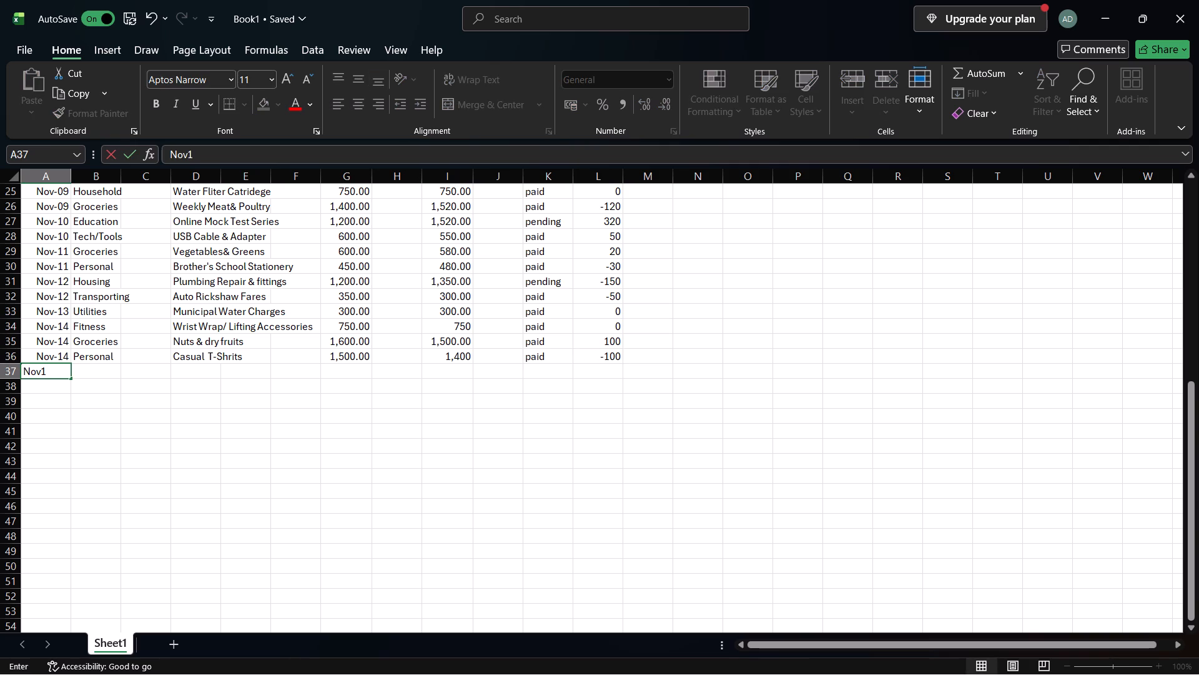
click(79, 371)
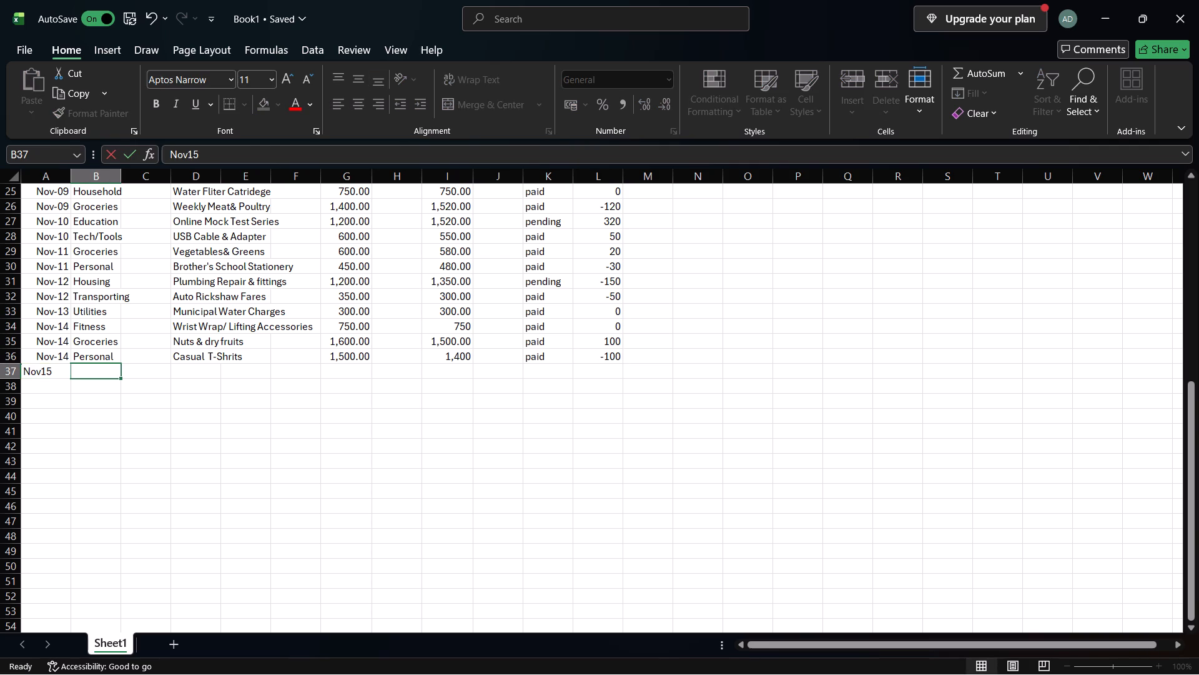
key(shift+g)
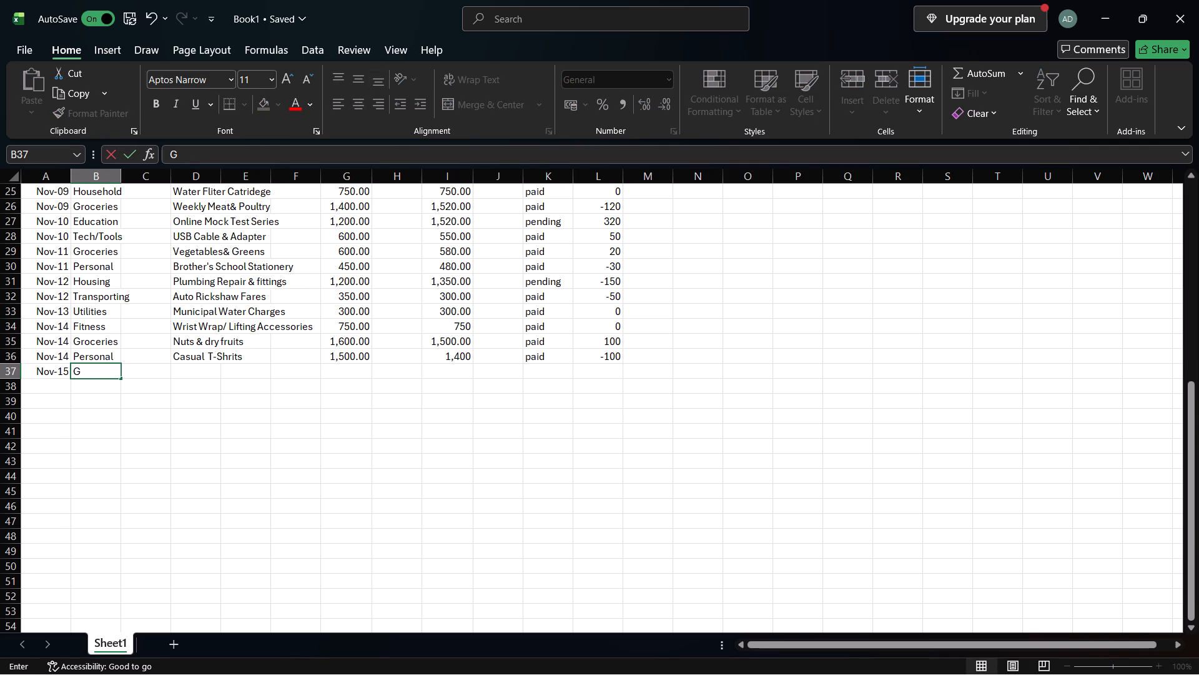
text(roc)
text(eries)
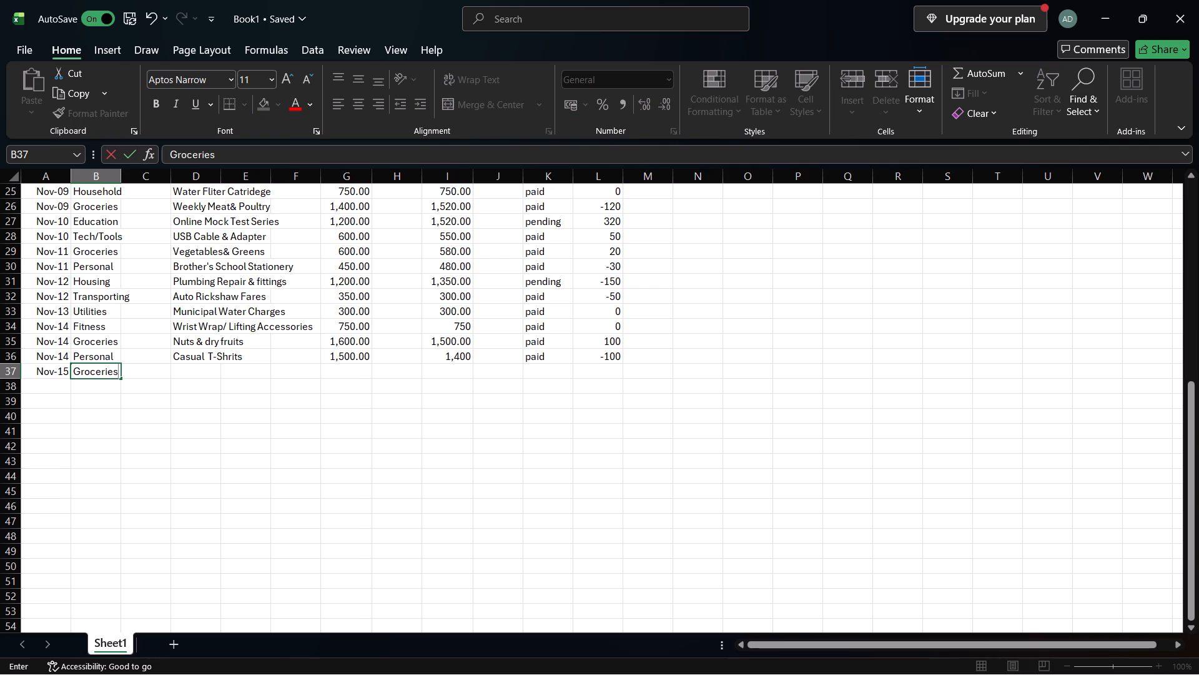
Enter the description "Weekly Meat& Poultry" in D37 for the Nov-15 Groceries entry.
click(192, 369)
text(Week)
text(ly)
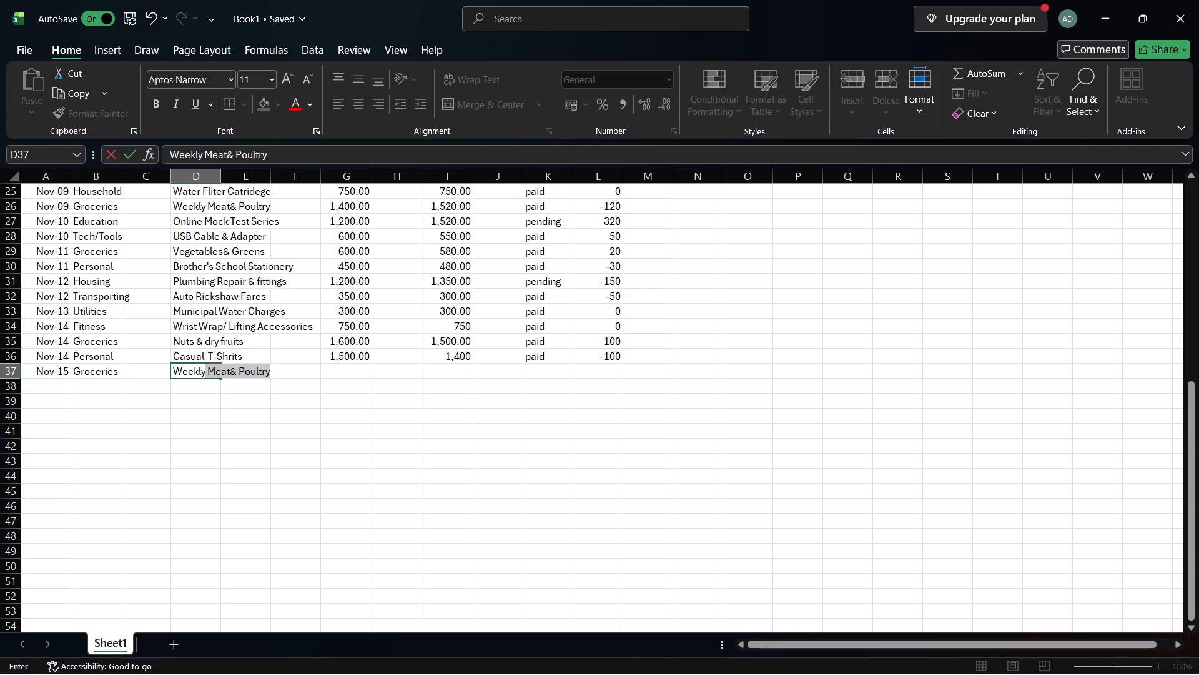
key(space)
key(Tab)
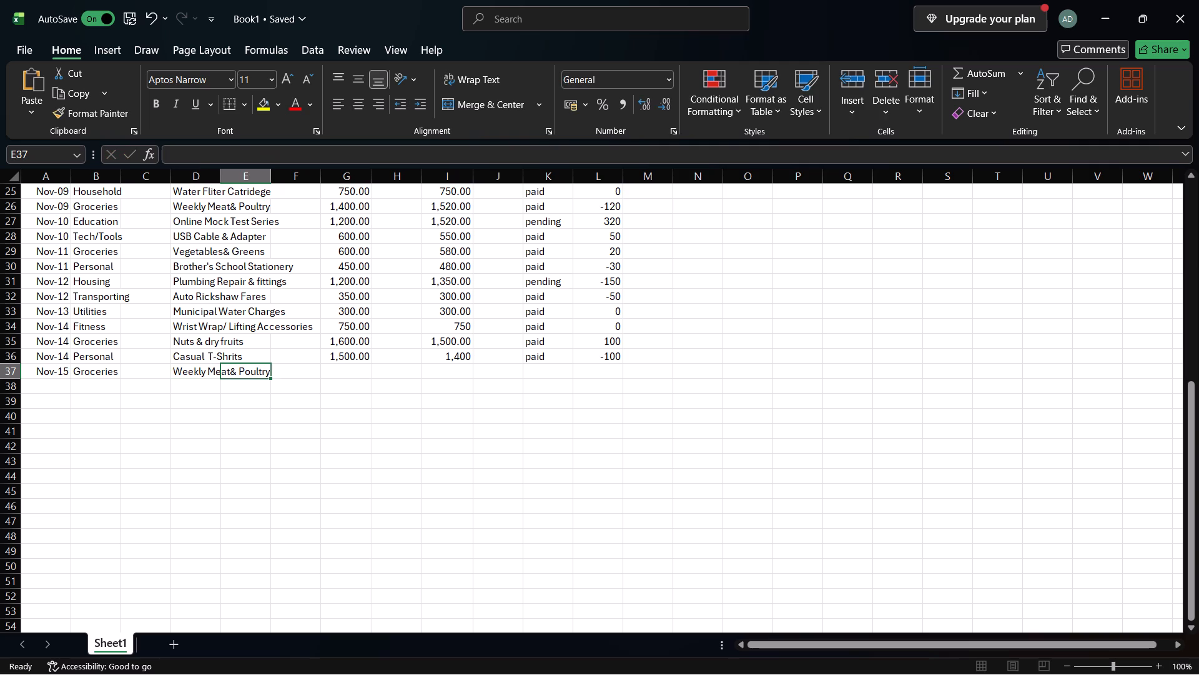
Enter the Nov-15 Weekly Meat& Poultry amounts: 1,300.00 in G37 and 1,350.00 in I37.
click(349, 367)
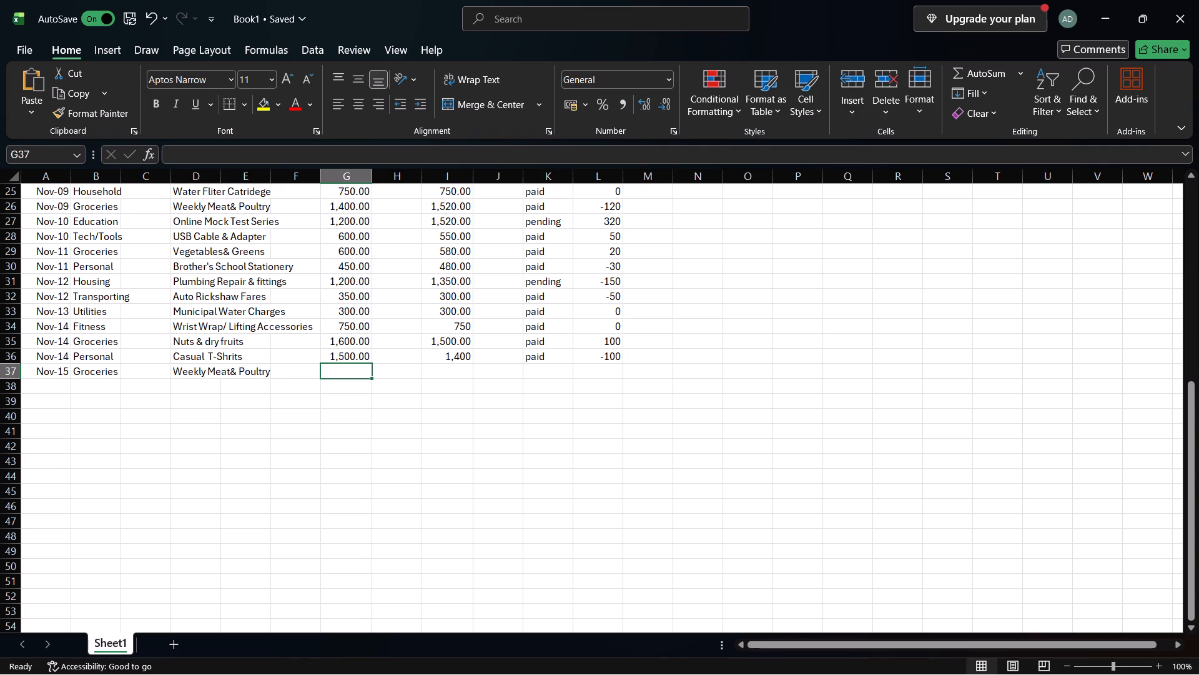
text(1,300)
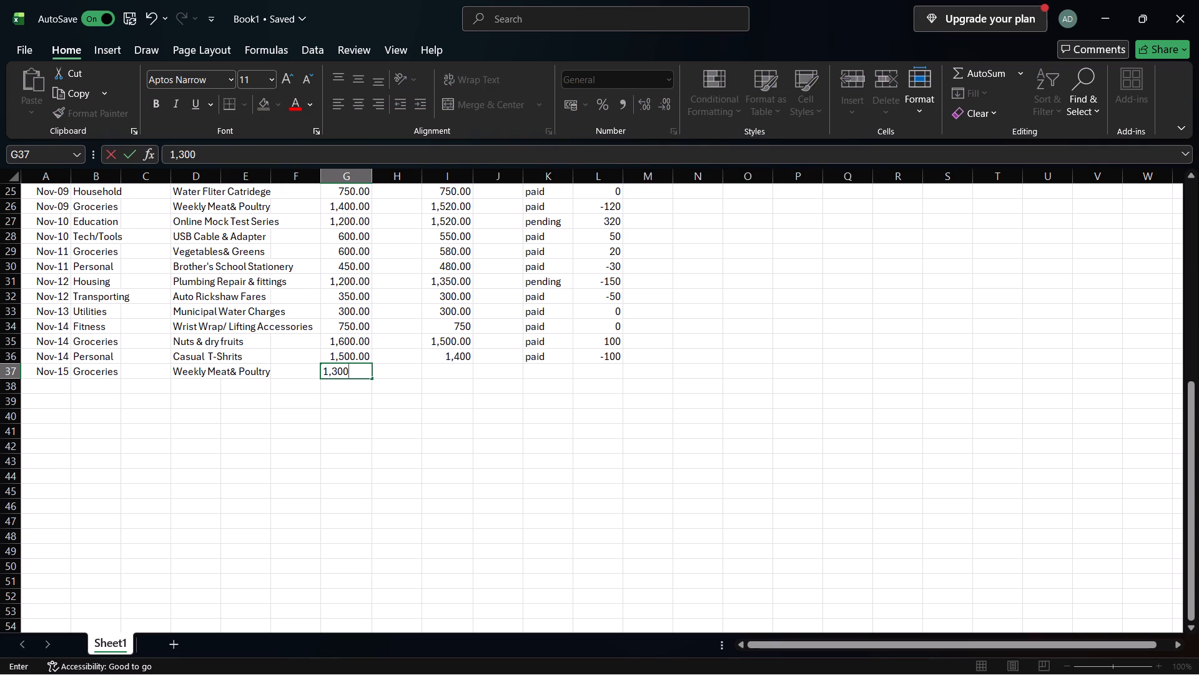
text(.00)
key(space)
click(452, 374)
text(1,)
text(350)
text(.00)
Complete the Nov-15 Weekly Meat& Poultry row with the status paid in K37 and -50 in L37.
click(543, 373)
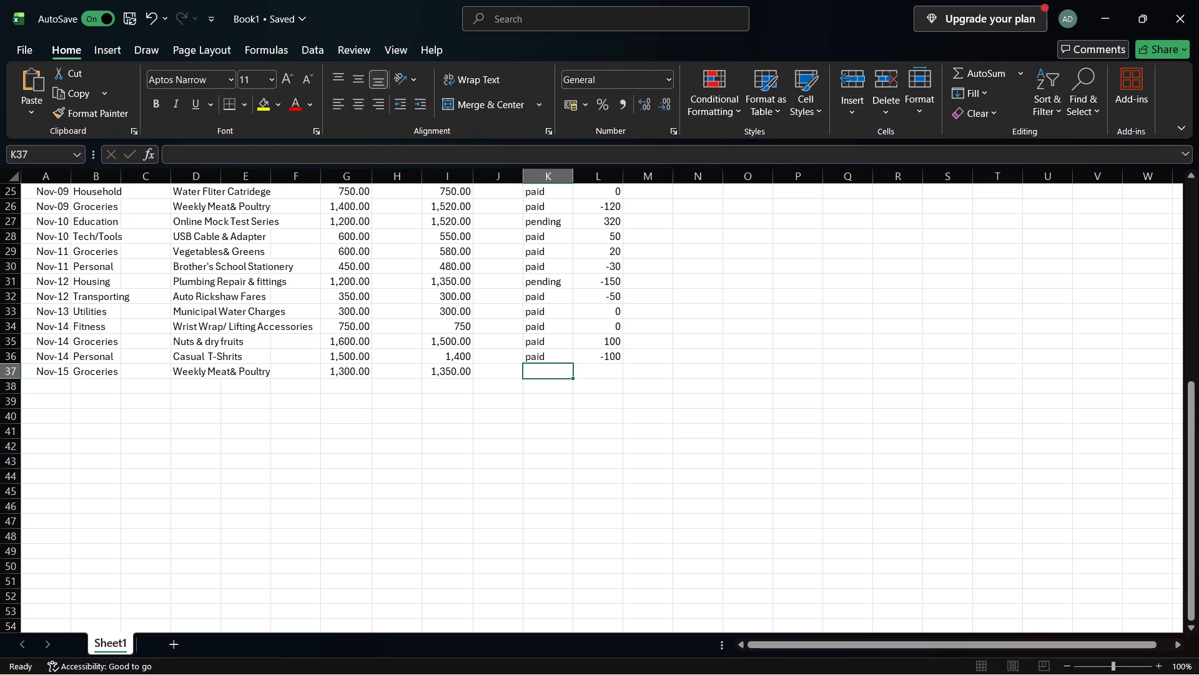
text(paid)
click(604, 372)
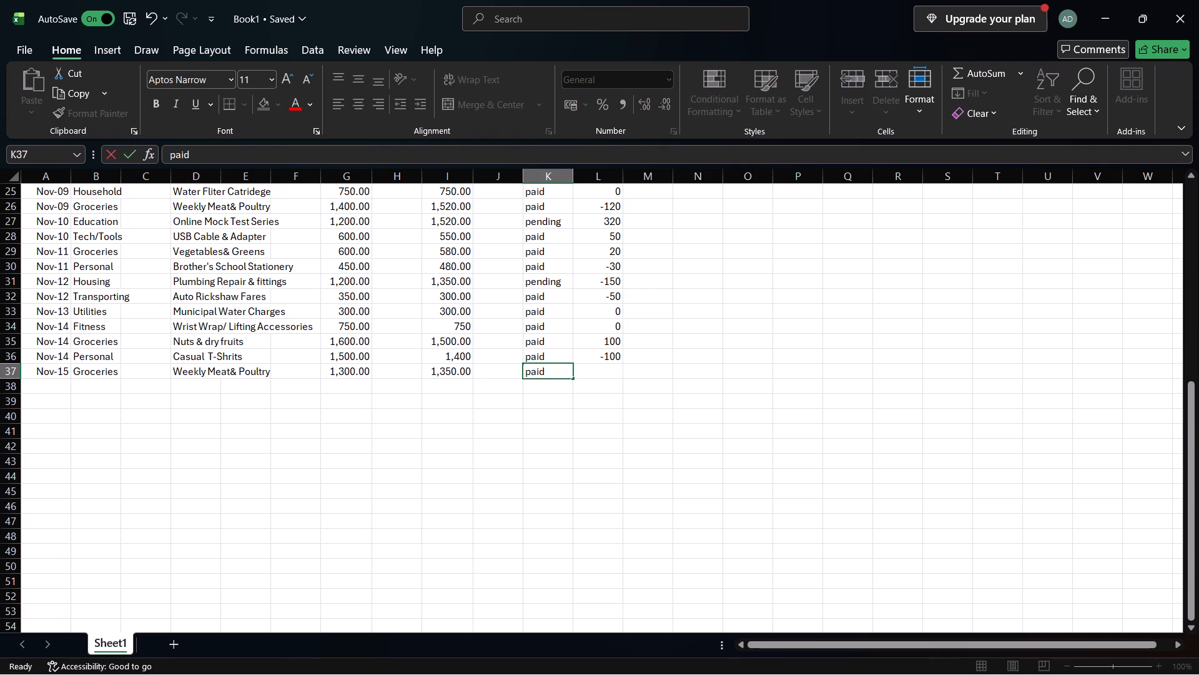
text(-50)
Start row 38 with the date Nov15 in A38 and the category Tech/tools in B38.
click(63, 390)
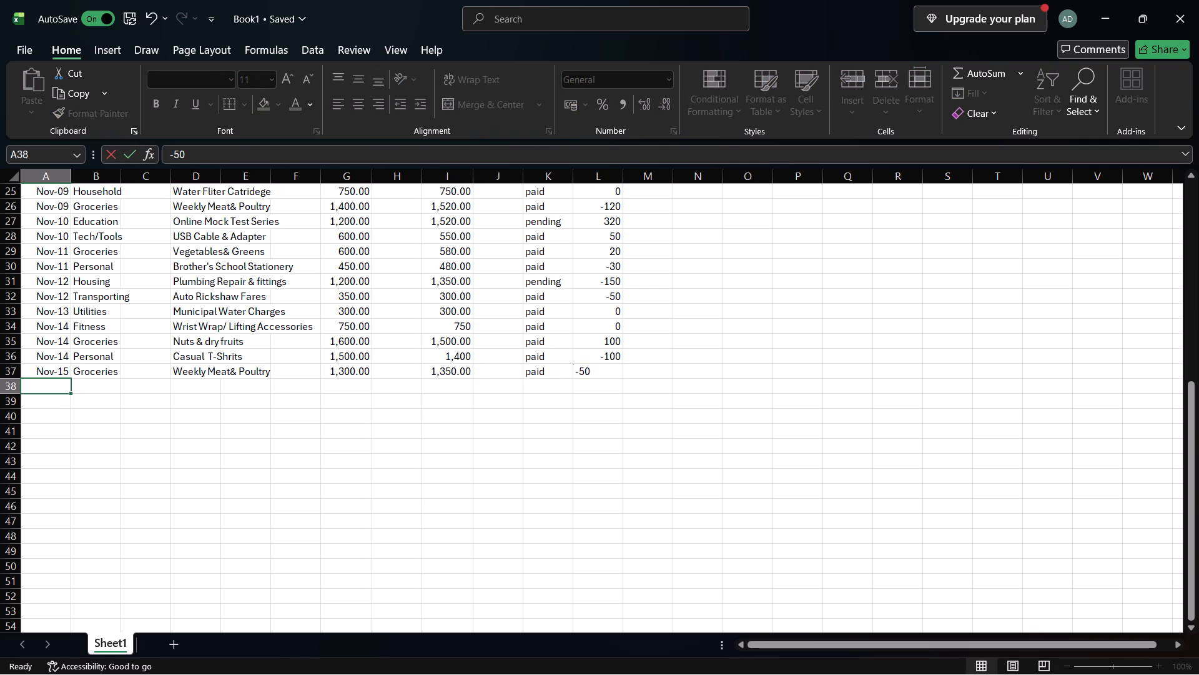
text(Nov)
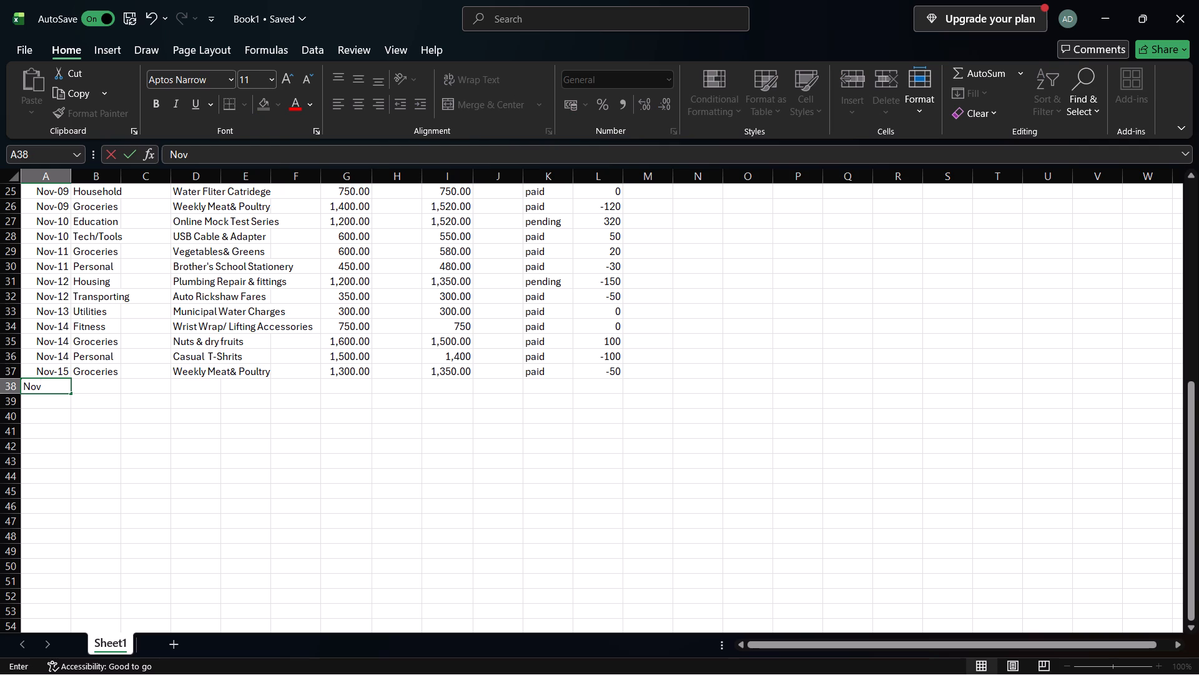
text(15)
click(103, 388)
text(Tech)
text(/tools)
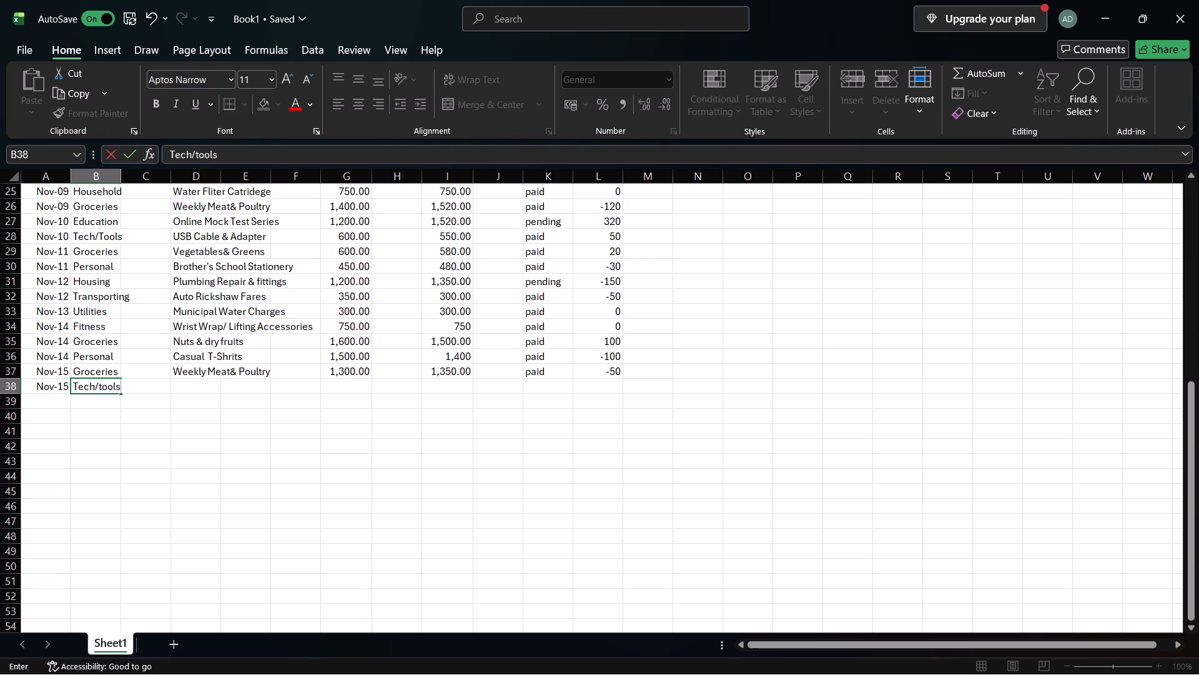
Enter the description "Mouse pad& Desk mat" in D38 for the Nov-15 Tech/tools entry.
click(182, 389)
text(Mouse)
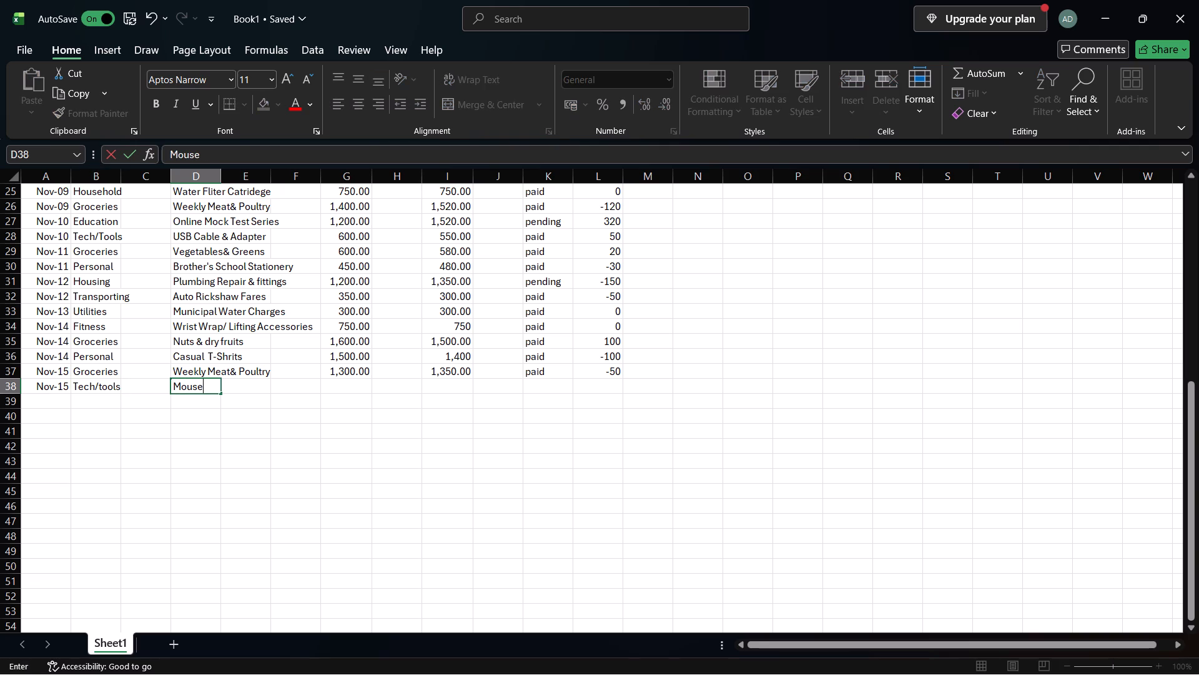
key(space)
text(pad)
text(&)
key(space)
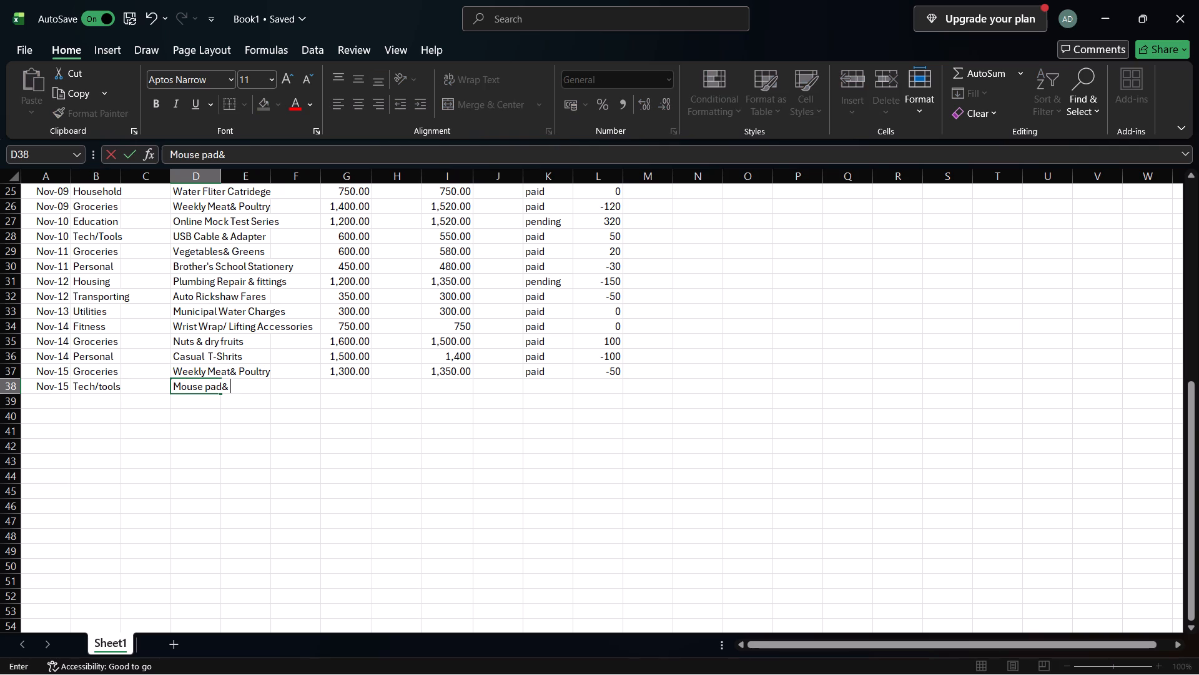
right_click(182, 389)
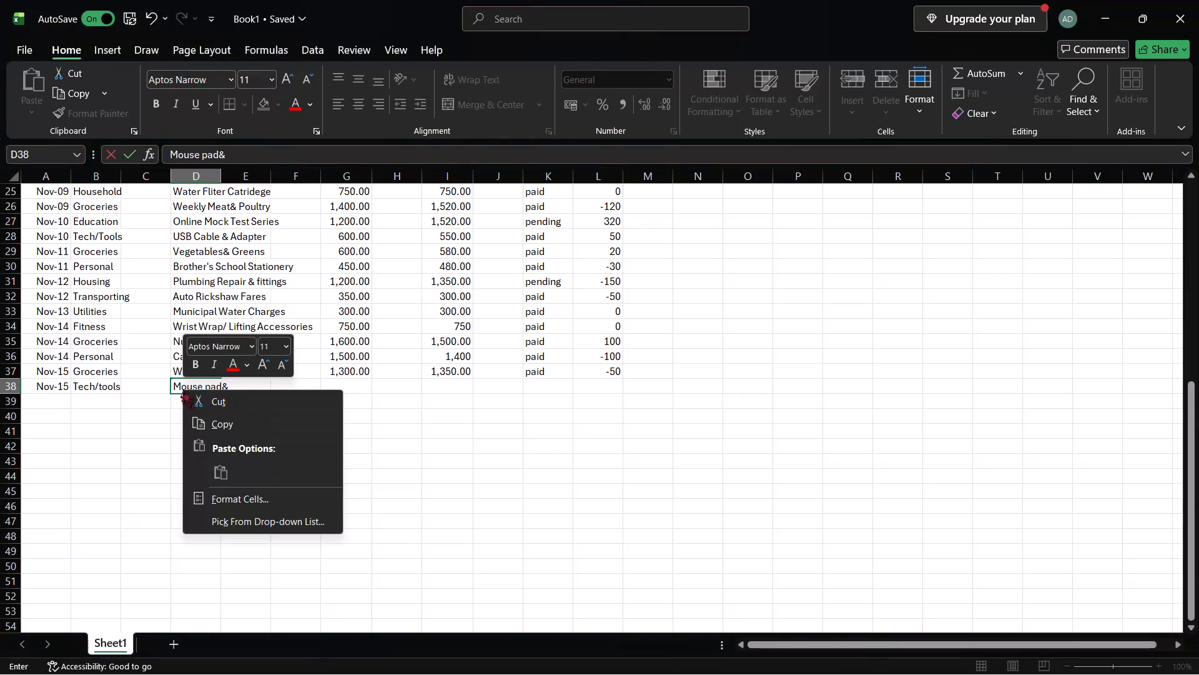
click(182, 389)
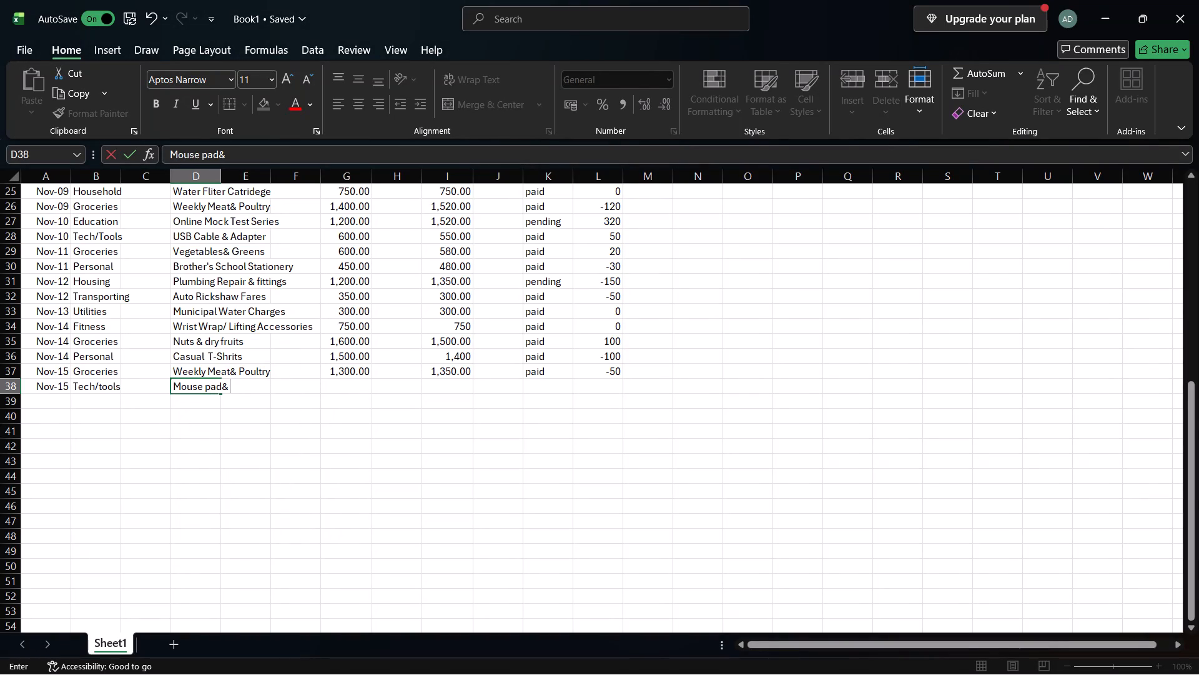
text(Desk mat)
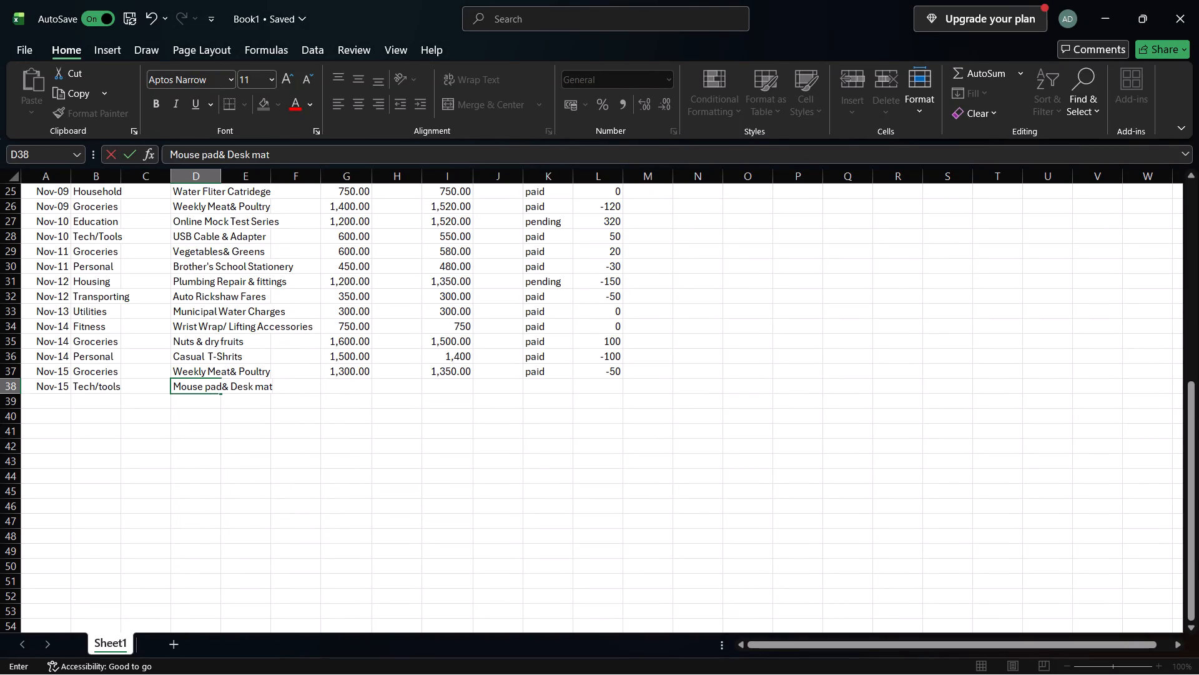
Enter the Mouse pad& Desk mat amounts: 450.00 in G38 and 450.00 in I38.
click(352, 389)
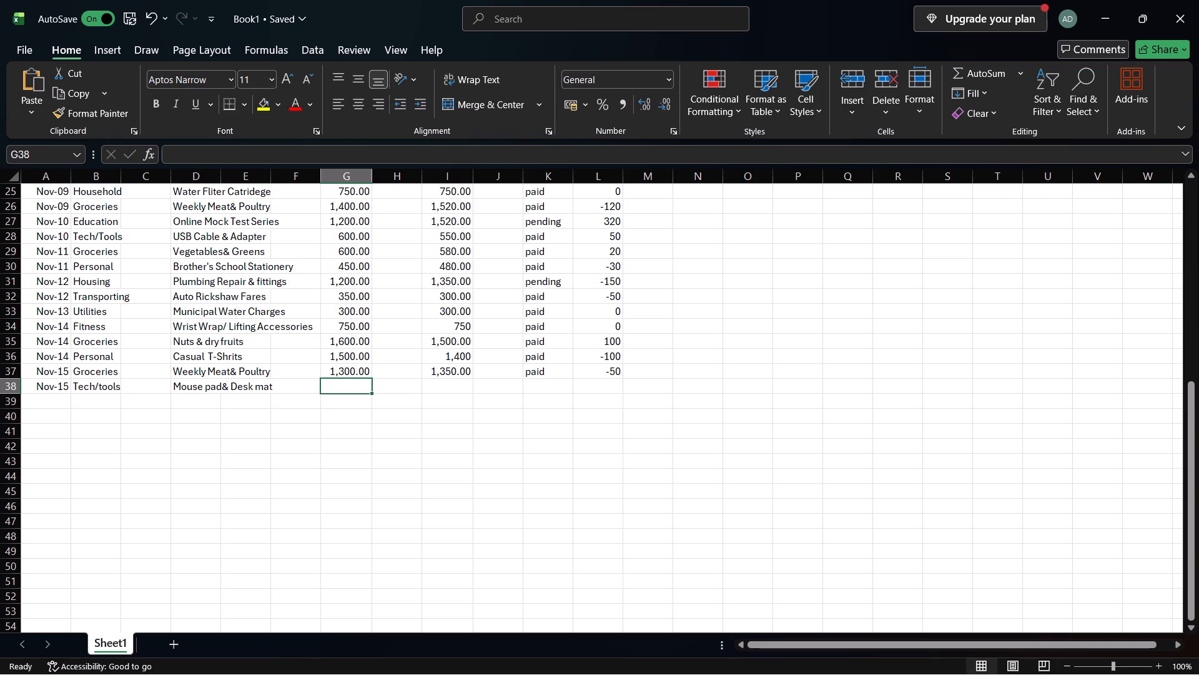
key(4)
text(50.00)
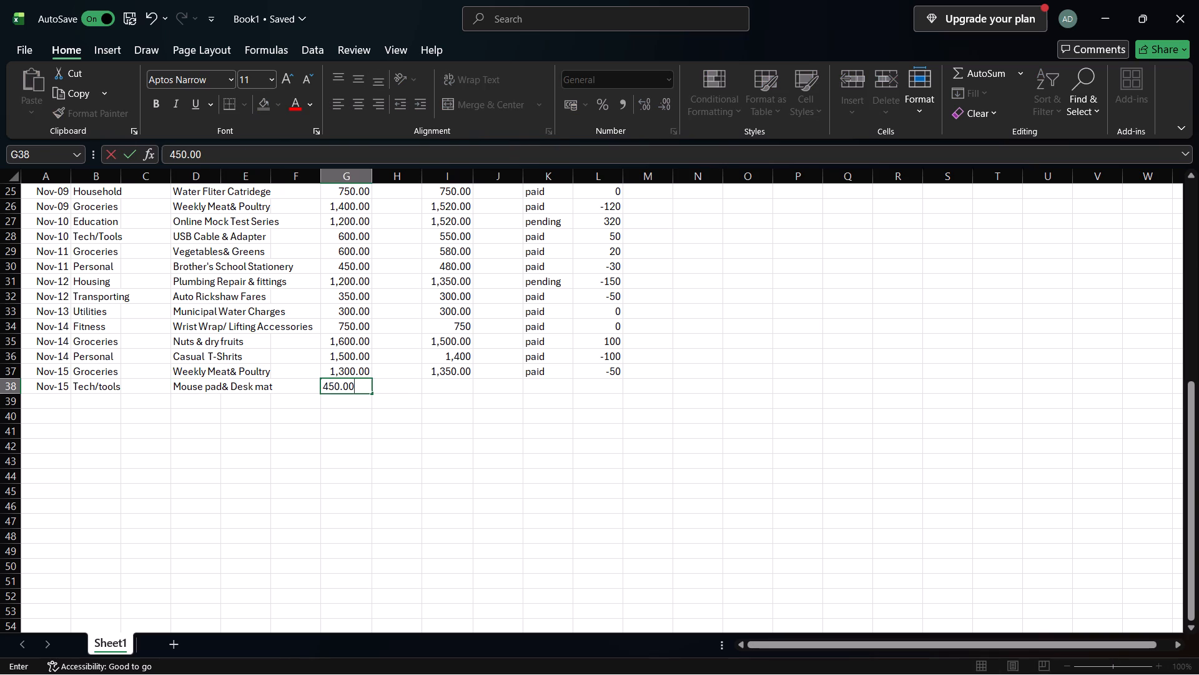
click(447, 386)
text(450..)
key(BackSpace)
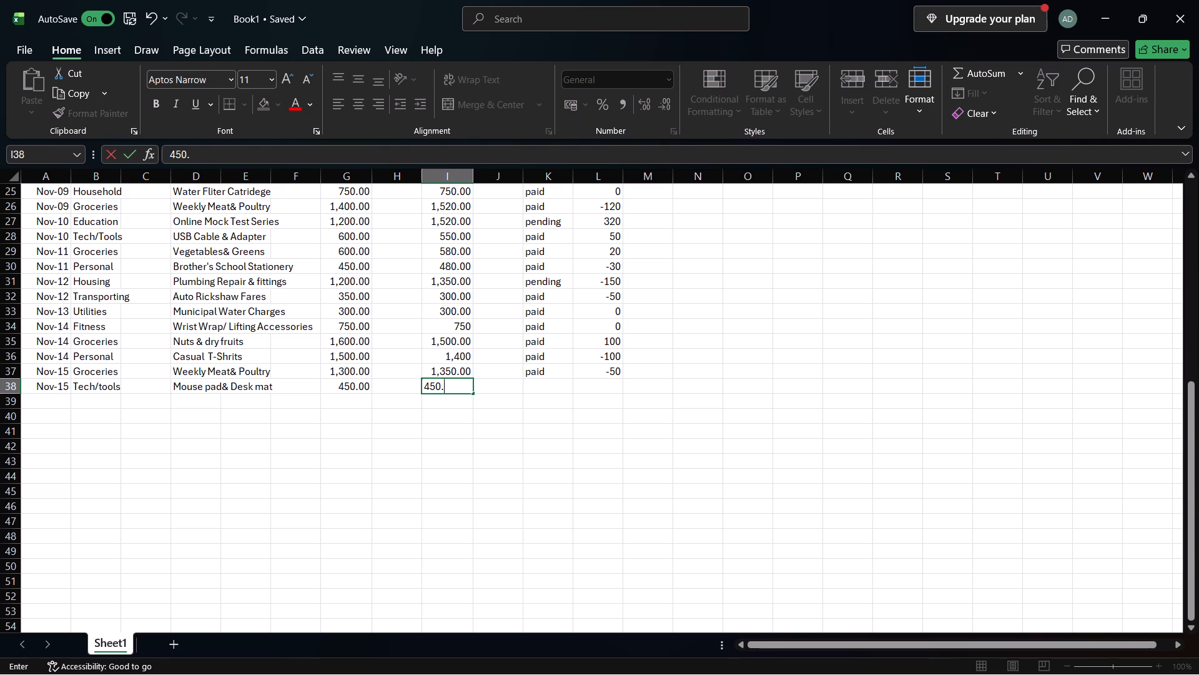
text(00)
Complete the Mouse pad& Desk mat row with the status paid in K38 and 0 in L38.
click(553, 392)
text(paid)
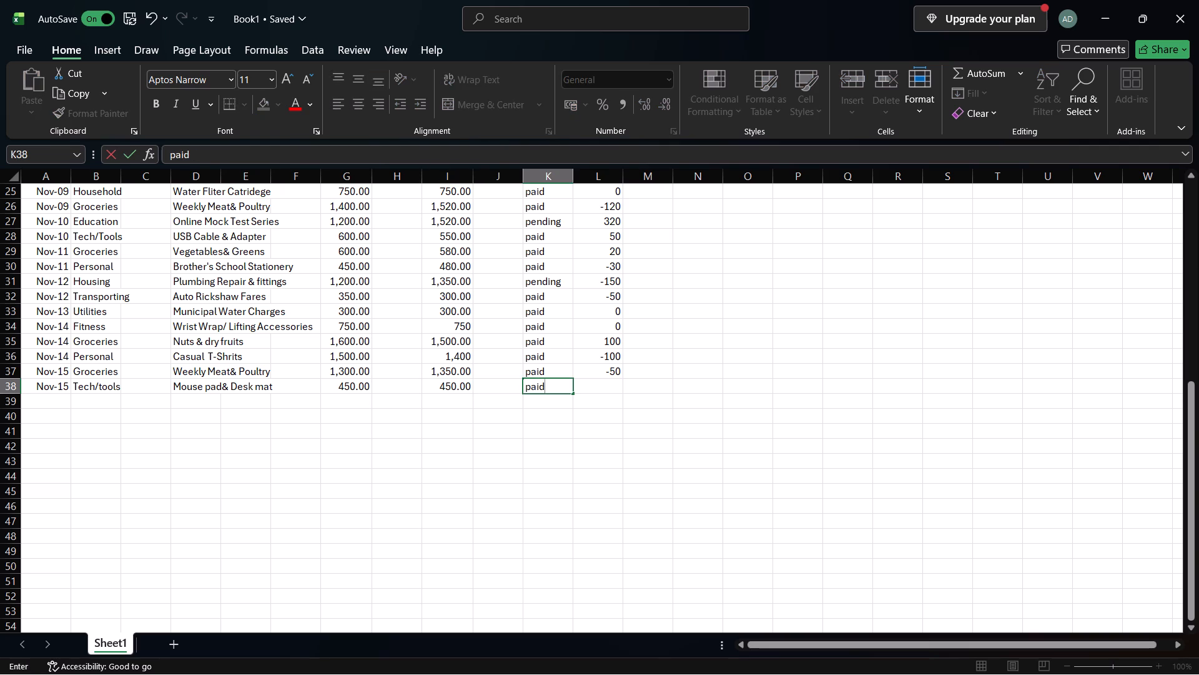
click(596, 387)
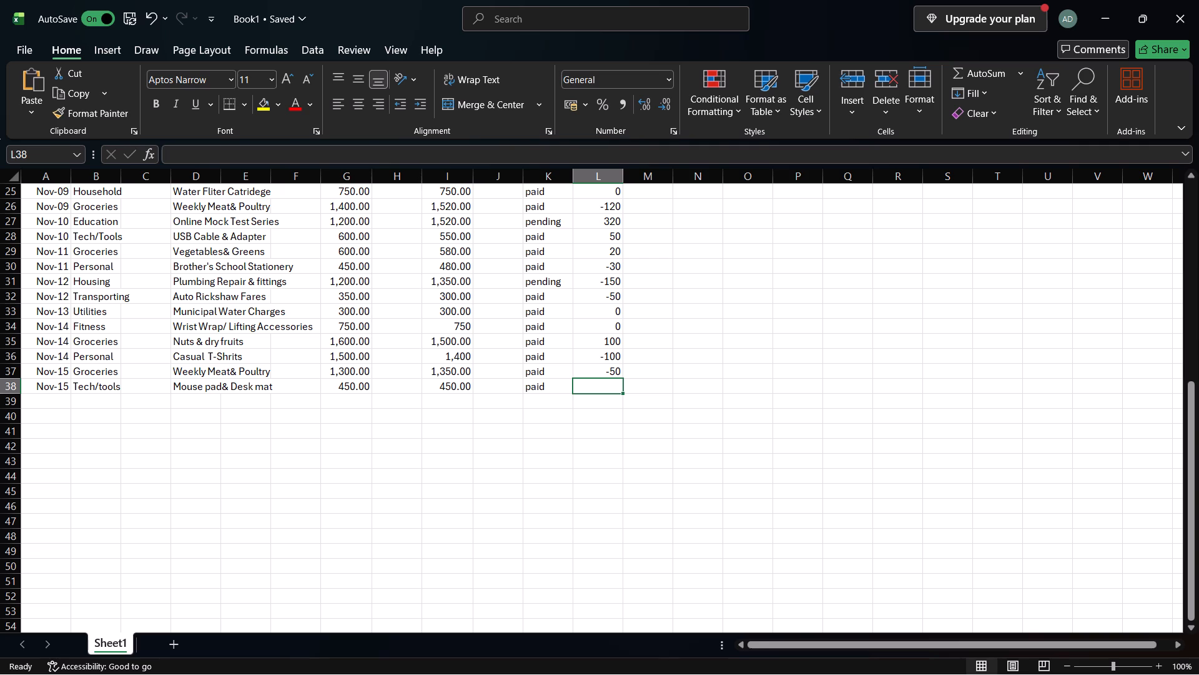
key(0)
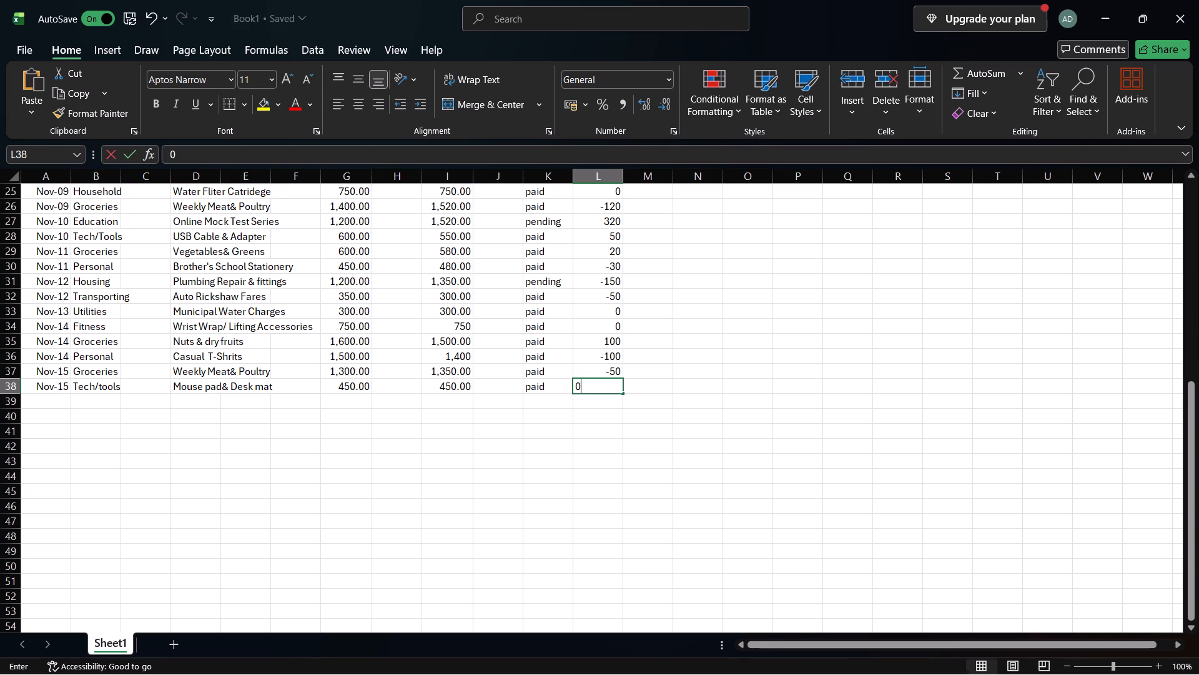
key(Return)
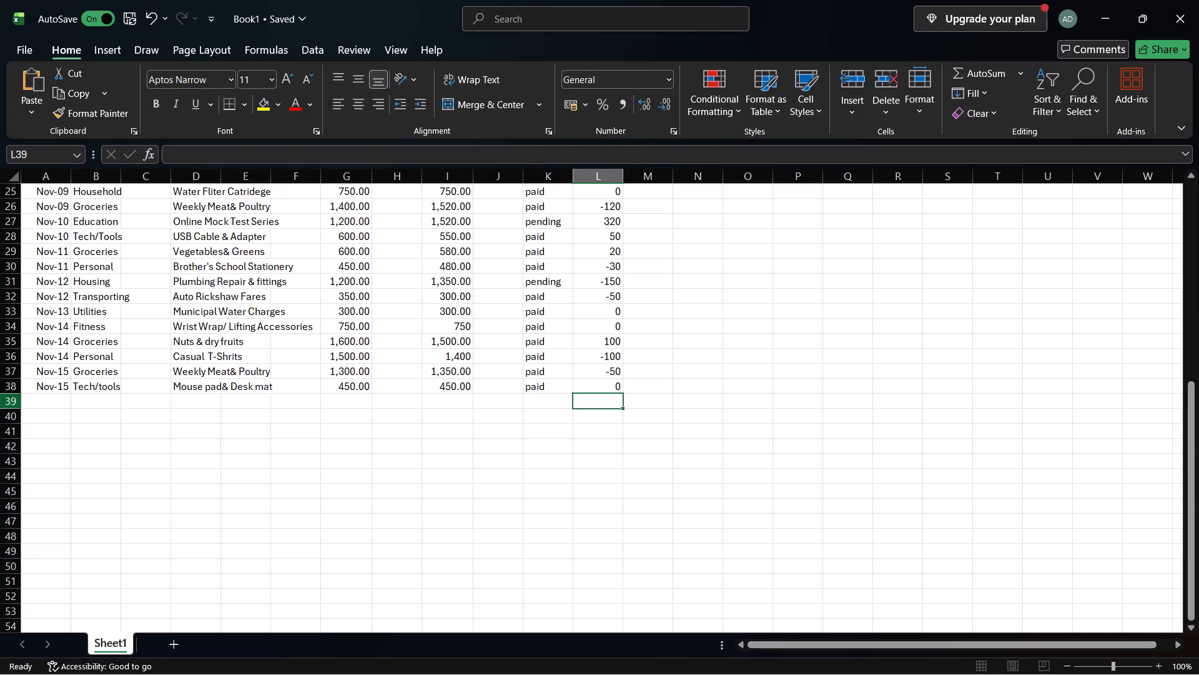
Start row 39 with the date nov16 in A39 and the category Transportation in B39.
click(48, 406)
text(nov16)
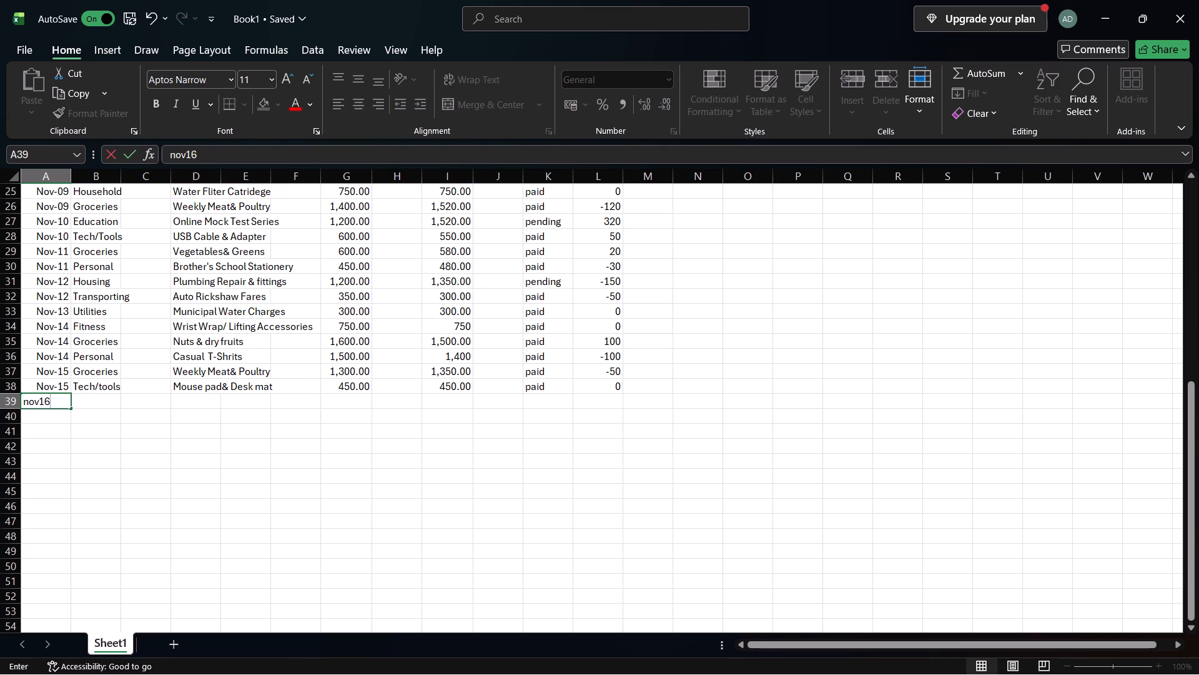
key(Right)
click(89, 399)
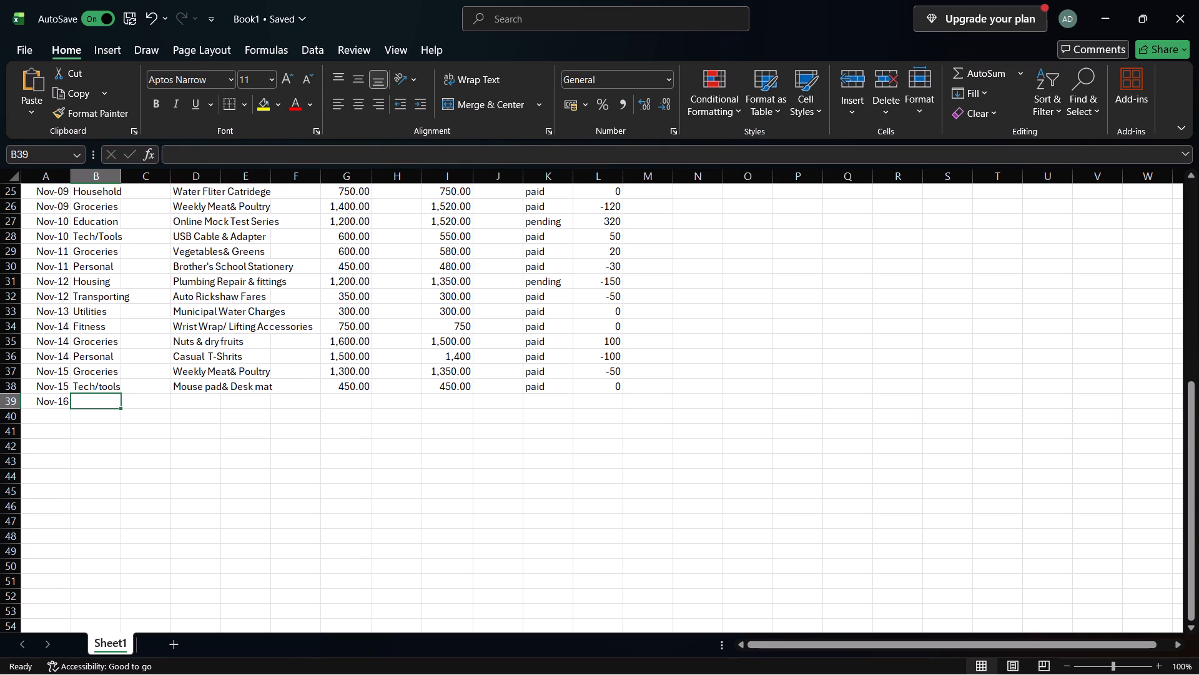
text(Transportation)
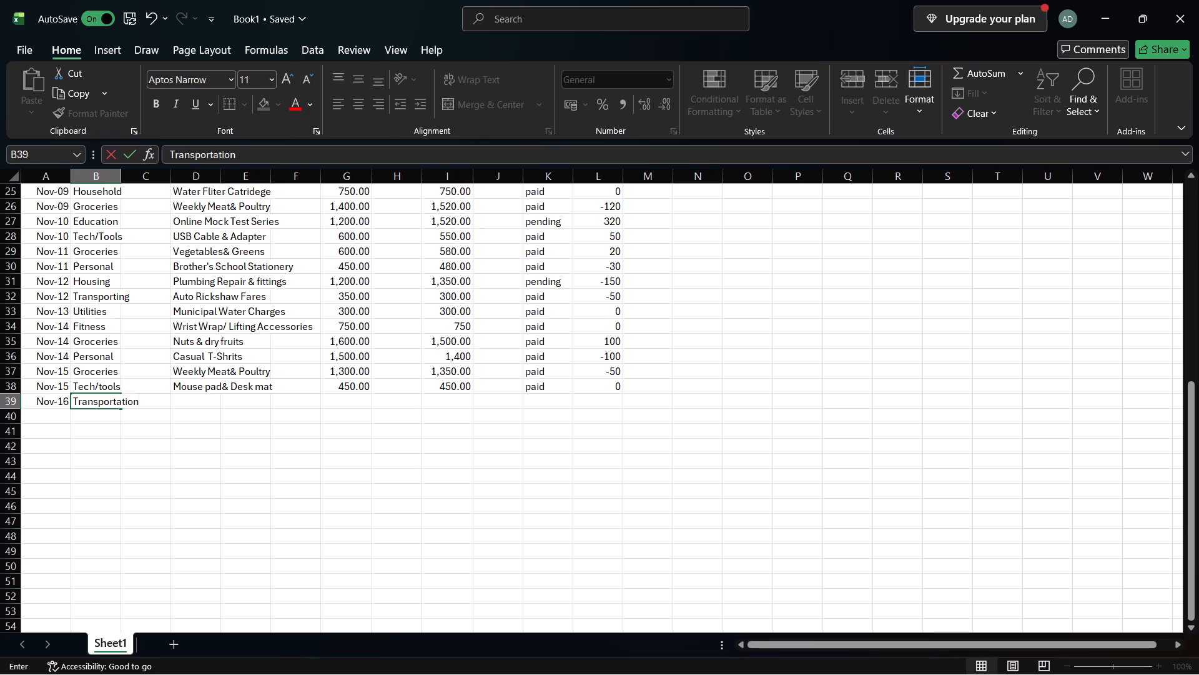
Enter the description "Motorcycle Engine Oil Change" in D39 for the Nov-16 Transportation entry.
click(199, 403)
text(Motor)
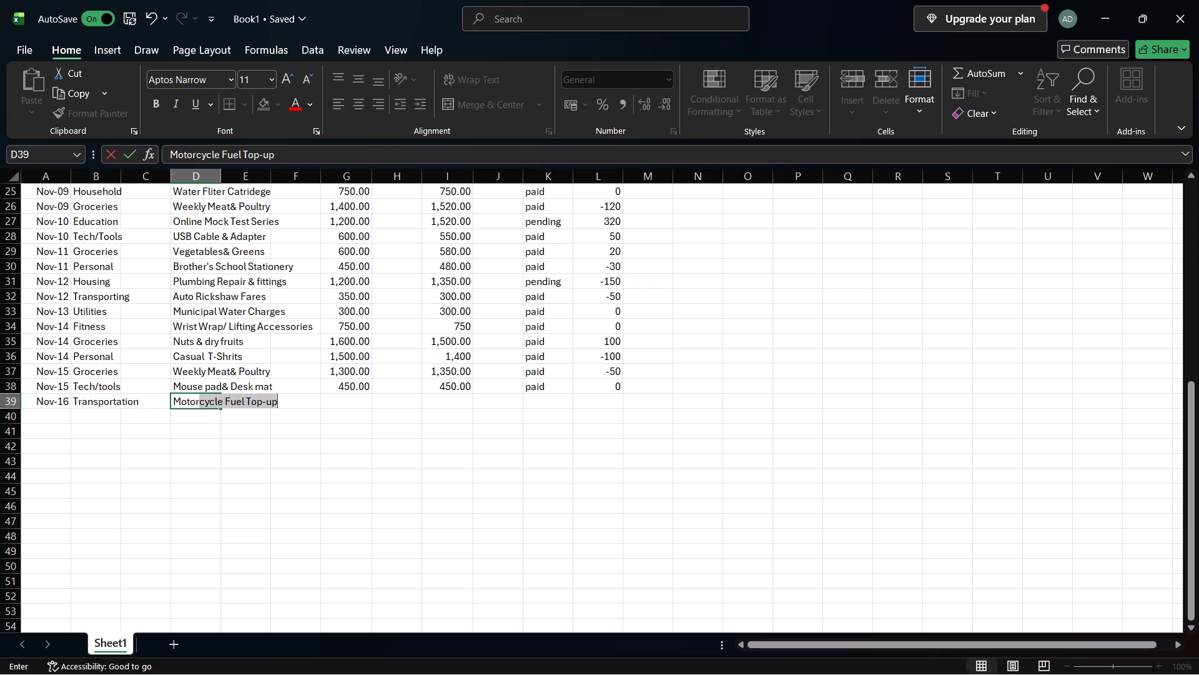
text(cycle Engine Oil C)
text(hange)
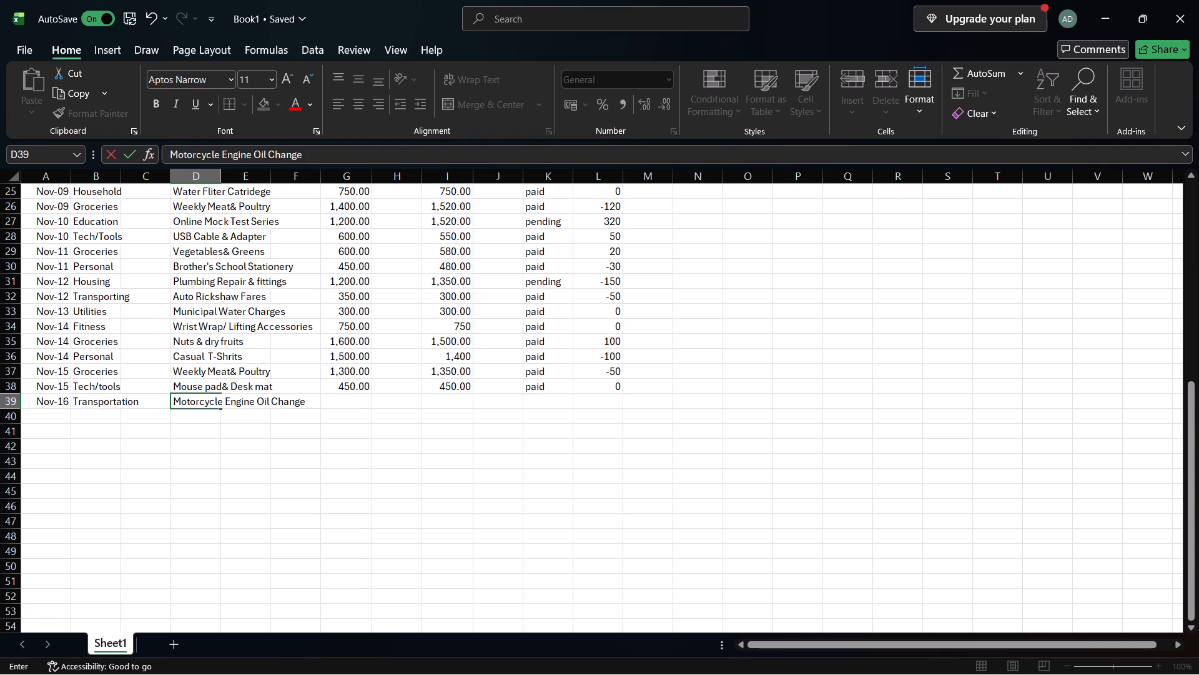
Enter the Motorcycle Engine Oil Change amounts: 900.00 in G39 and 850.00 in I39.
click(357, 402)
key(shift+parenleft)
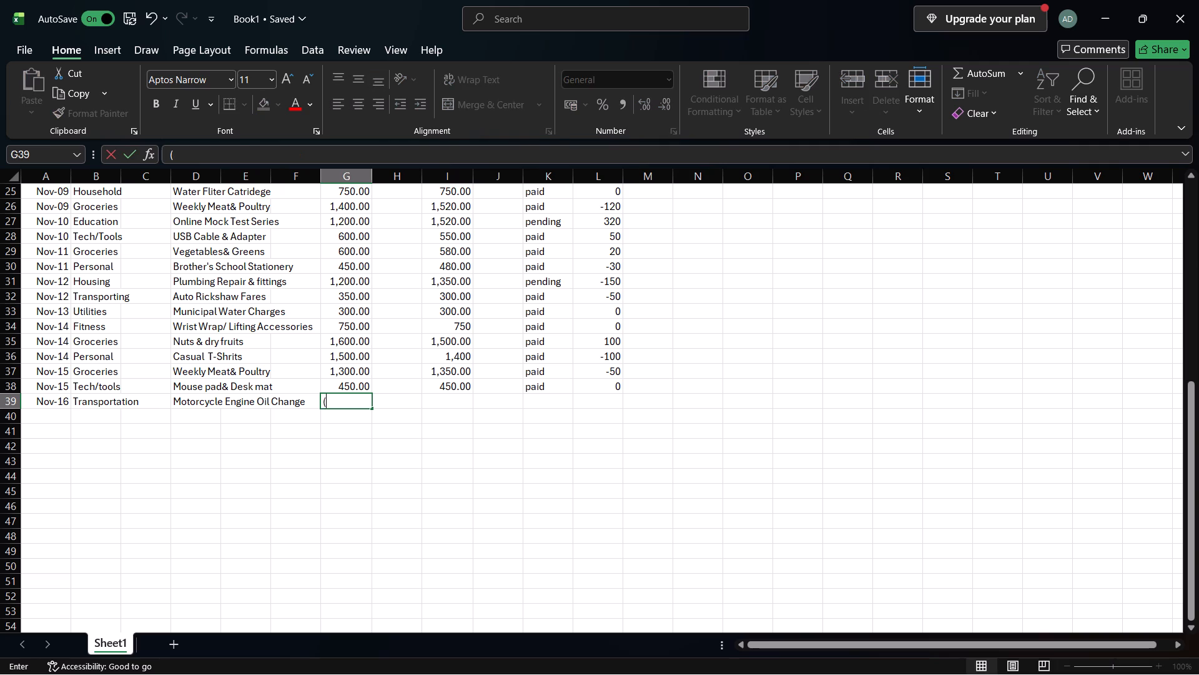
key(BackSpace)
text(900)
text(.00)
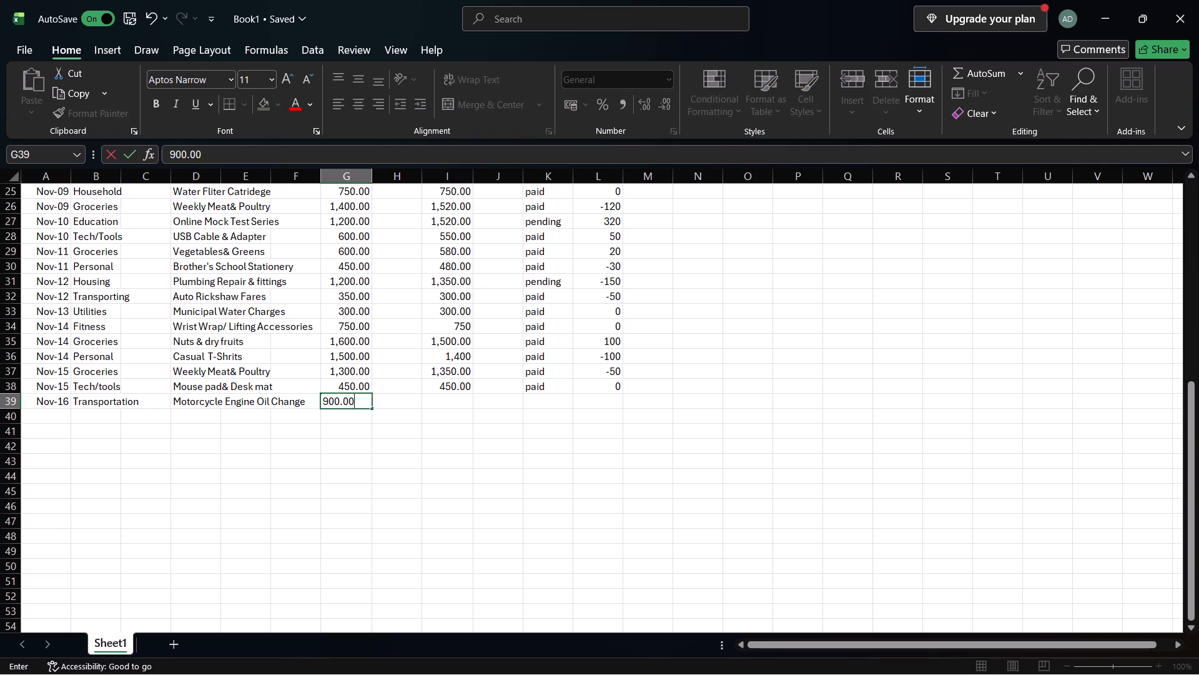
click(437, 406)
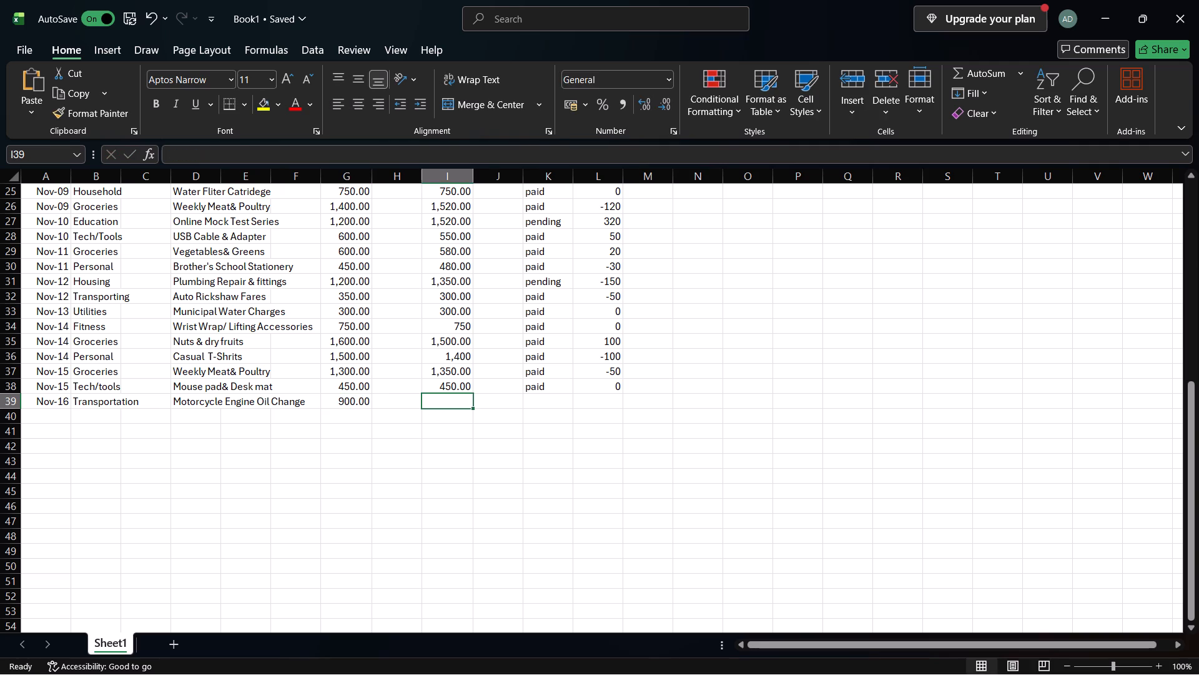
text(850.00)
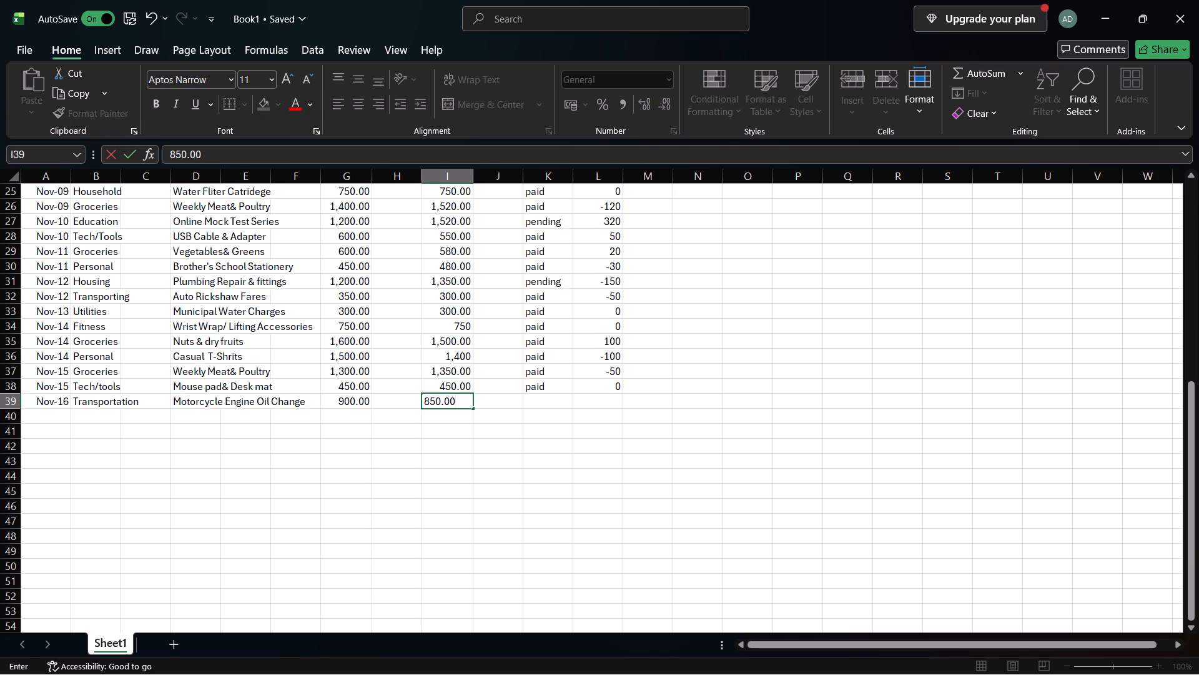
Complete the Motorcycle Engine Oil Change row with the status paid in K39 and -50 in L39.
click(546, 407)
text(paid)
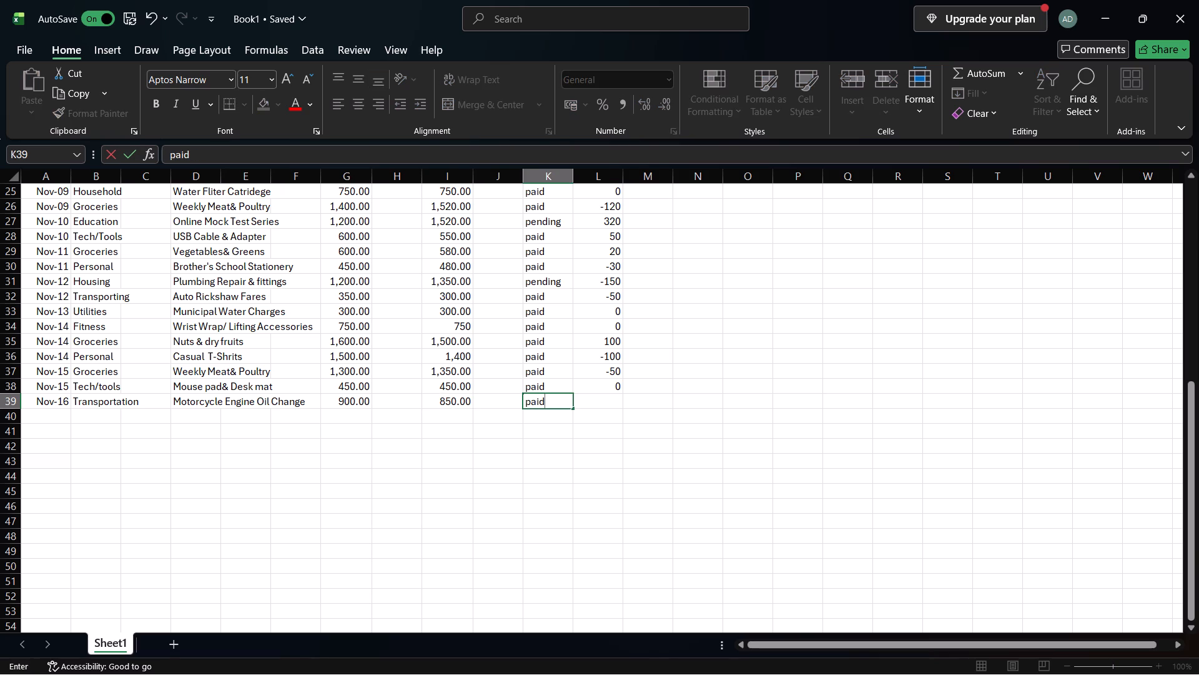
click(622, 403)
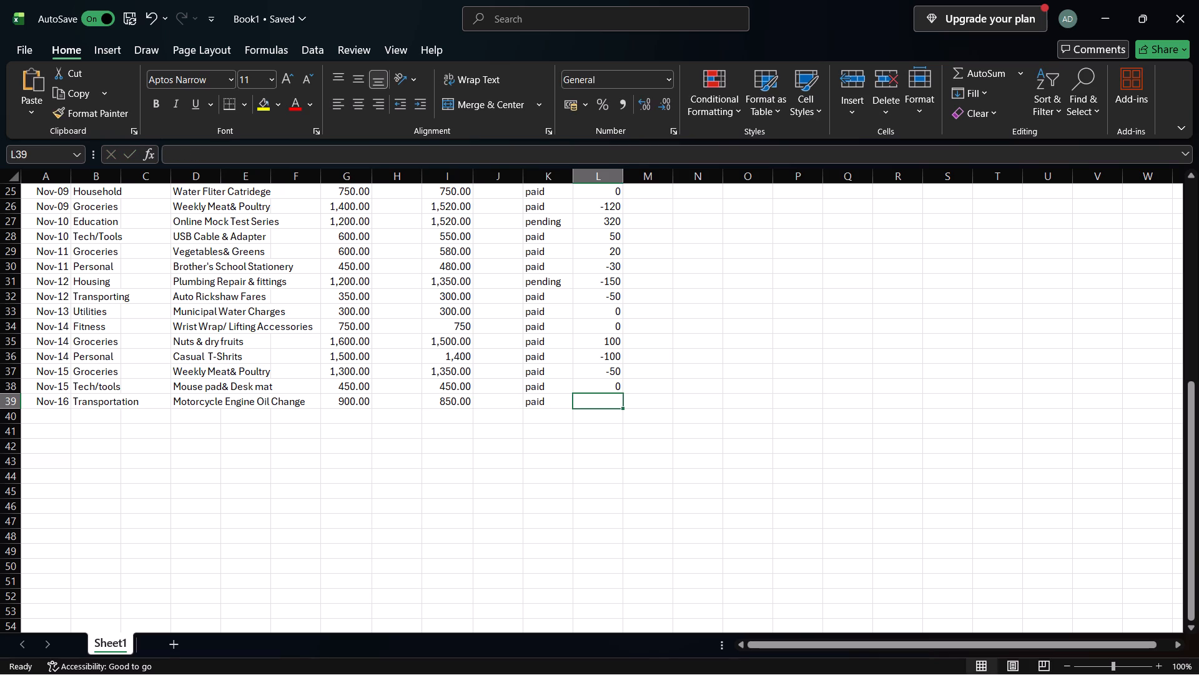
text(-50)
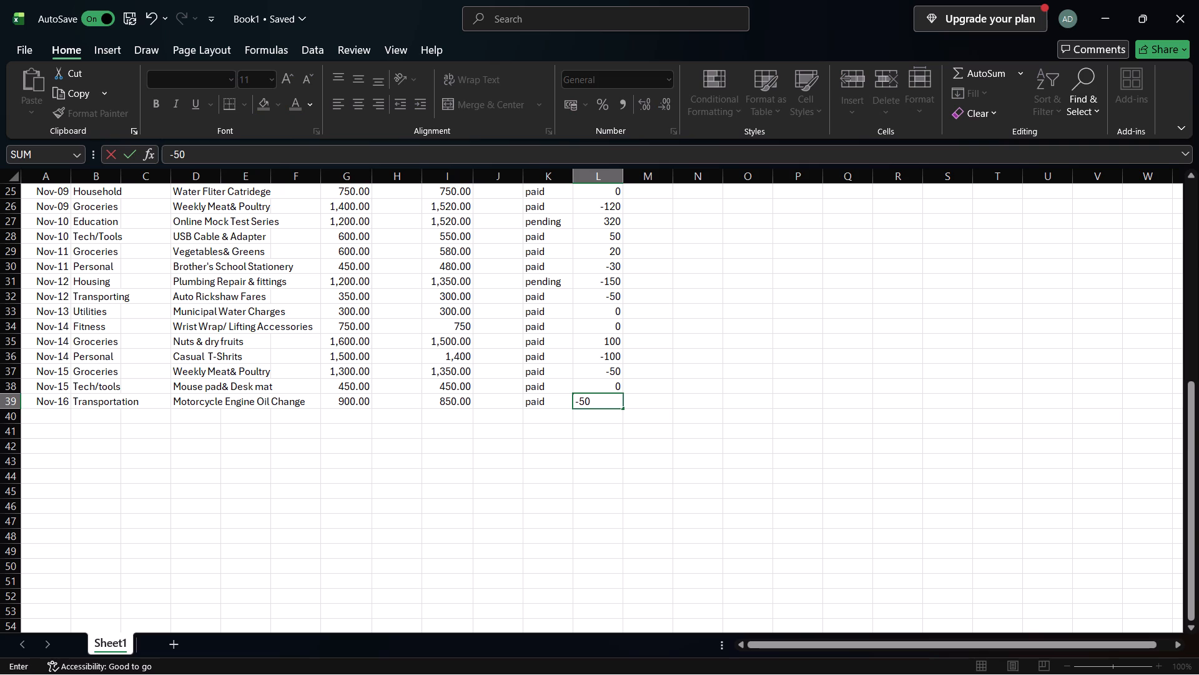
key(Return)
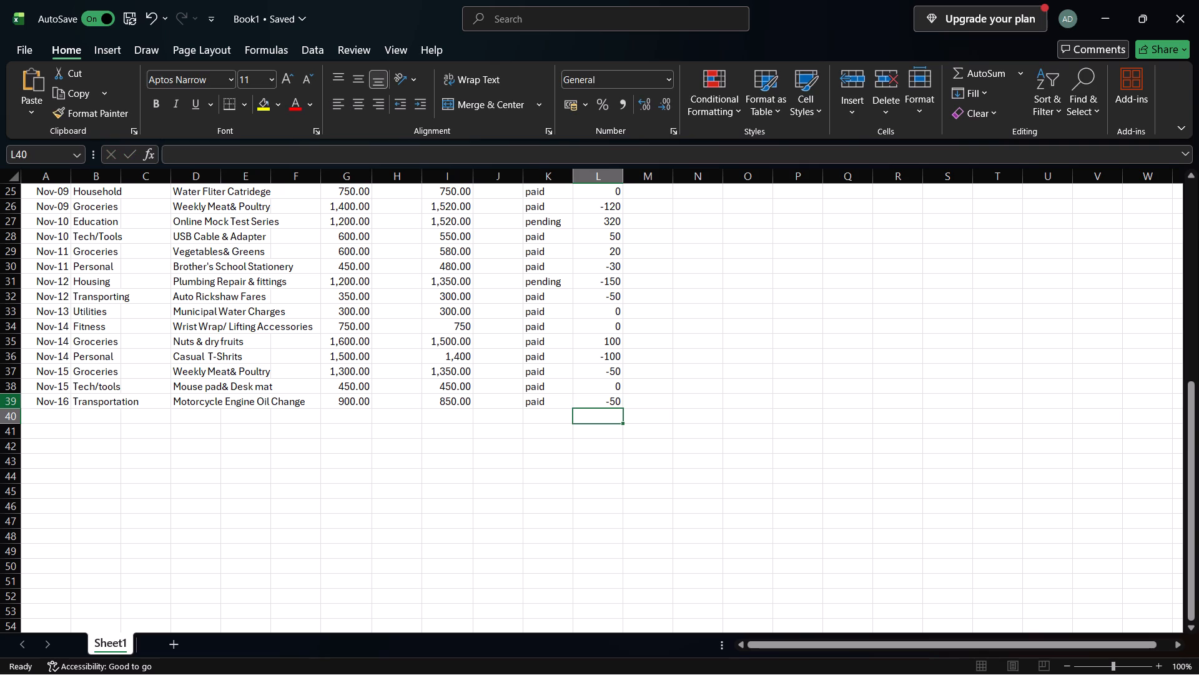
Start row 40 with the date Nov 16 in A40 and the category Household in B40.
click(42, 429)
click(54, 410)
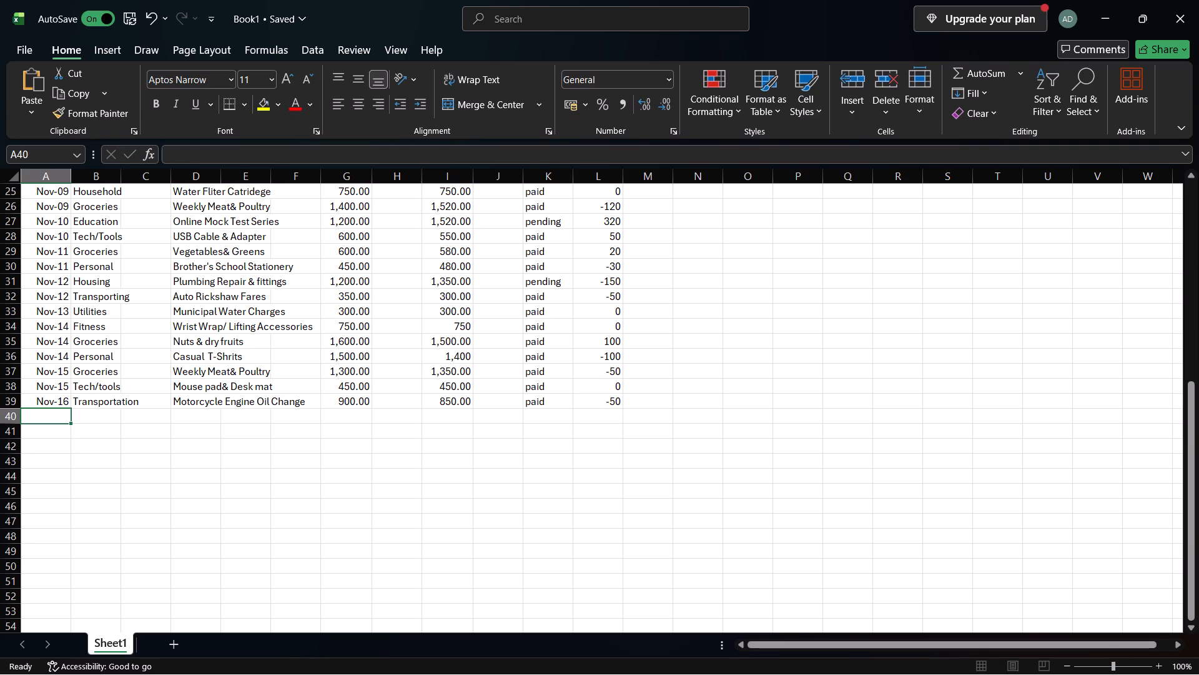
text(Nov 17)
key(BackSpace)
key(6)
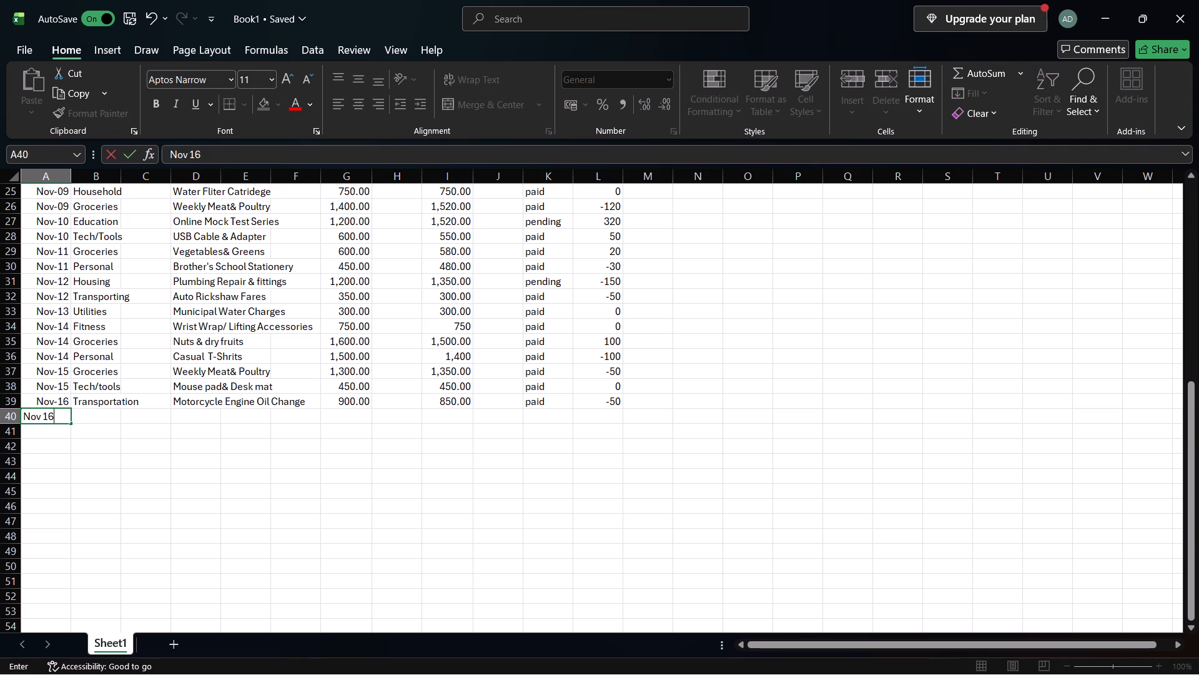
key(Right)
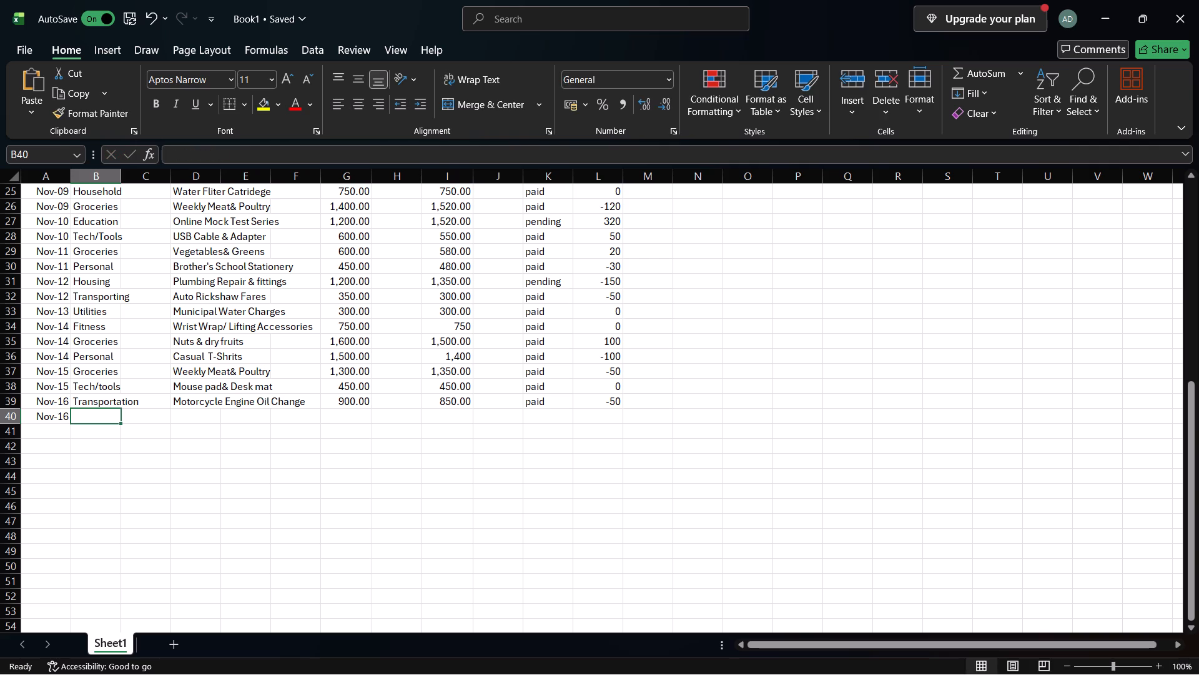
key(shift+h)
text(ousehold)
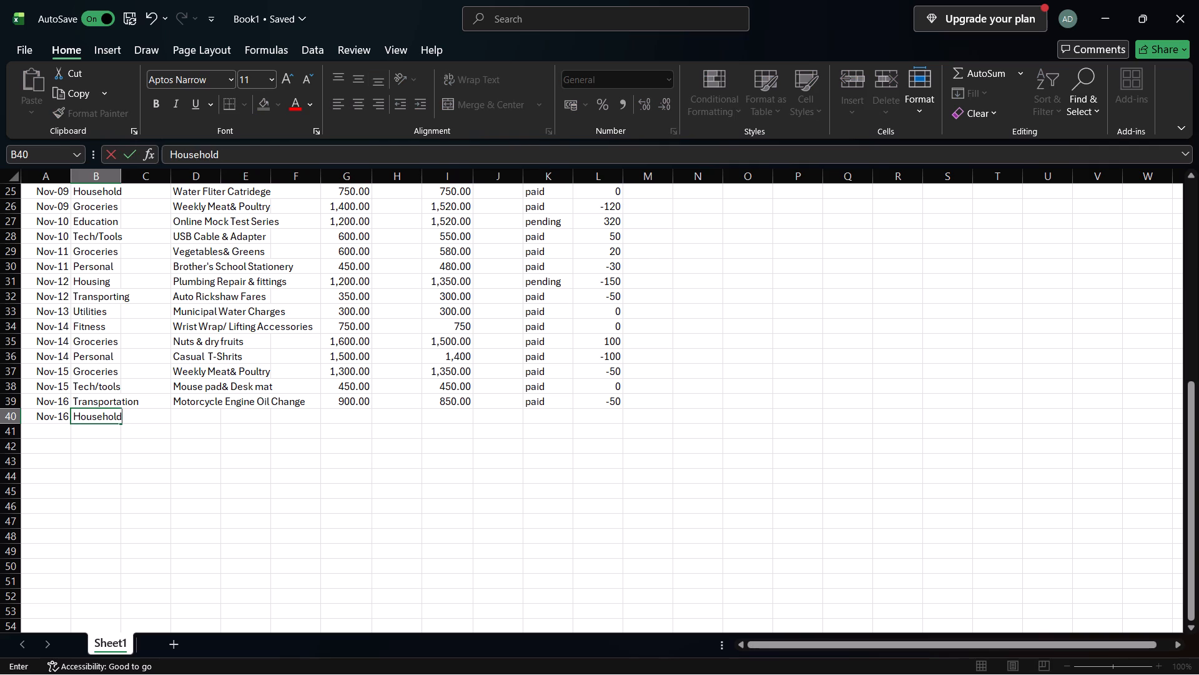
Enter the description "Cleaning Supplies" in D40 for the Nov-16 Household entry.
click(194, 415)
text(Cleaning)
key(space)
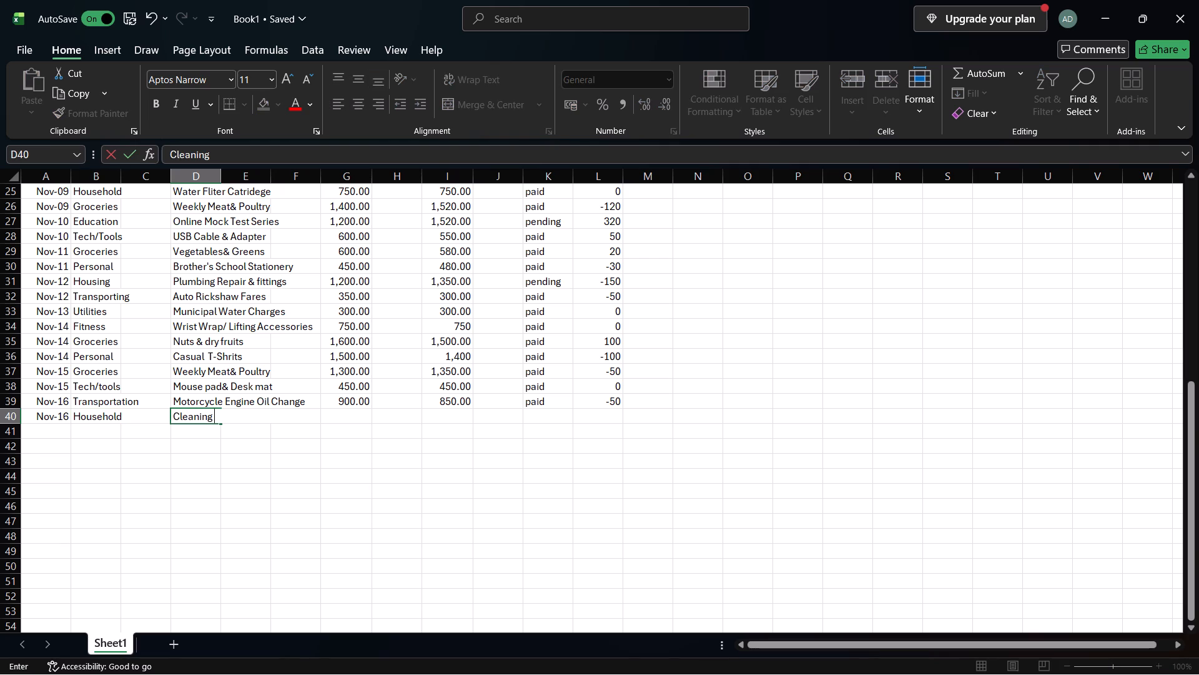
text(Supplies)
Extend the description in D40 with "&Mops" so it reads "Cleaning Supplies&Mops".
key(shift+ampersand)
text(Mops)
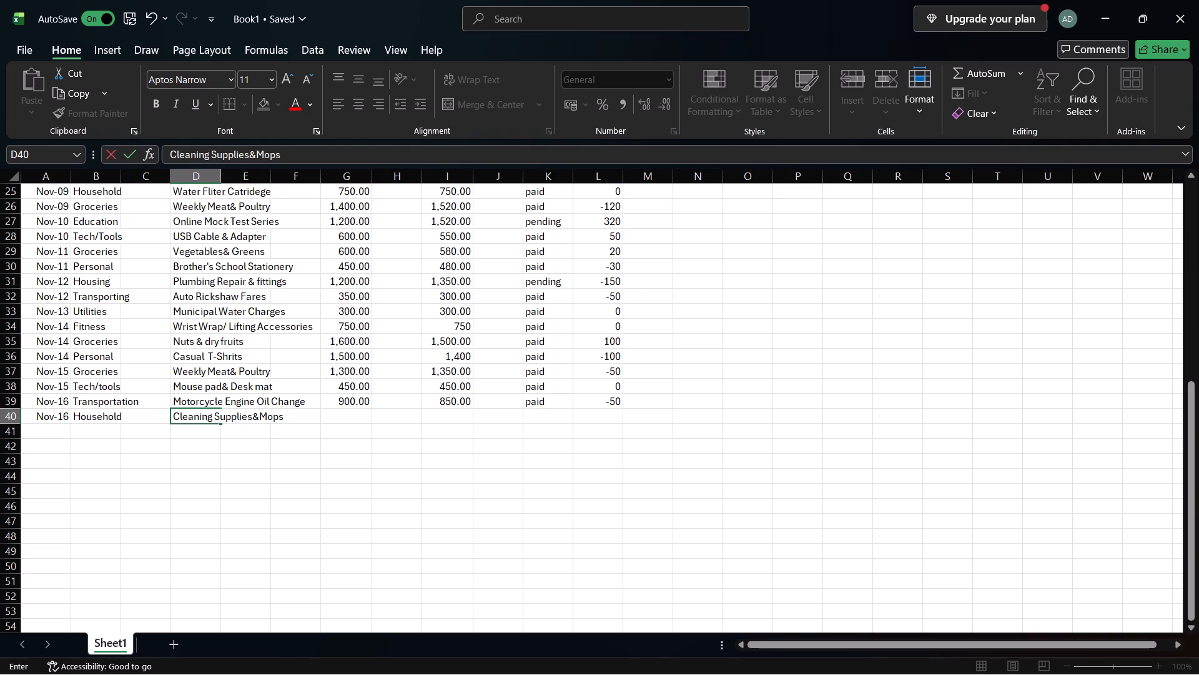
Enter the Cleaning Supplies&Mops amounts: 650.00 in G40 and 620.00 in I40.
click(355, 414)
key(shift+asciicircum)
key(BackSpace)
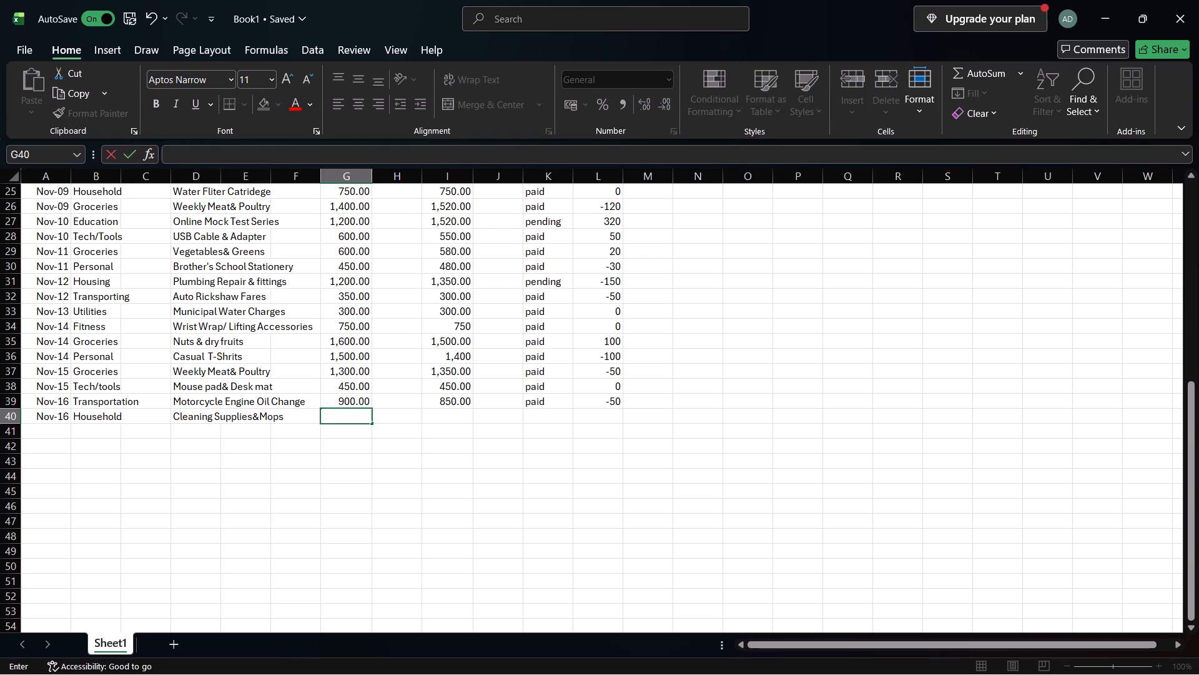
key(6)
text(50)
text(.00)
click(435, 421)
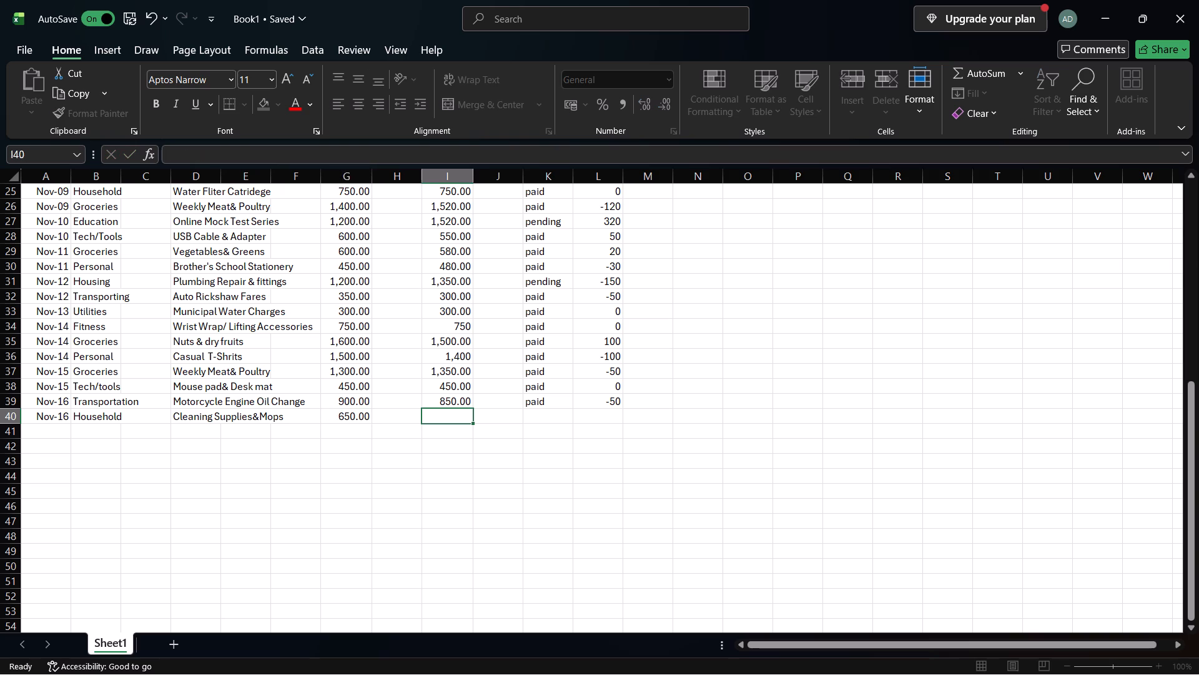
text(620.)
text(00)
Complete the Cleaning Supplies&Mops row with the status paid in K40 and +30 in L40.
click(541, 414)
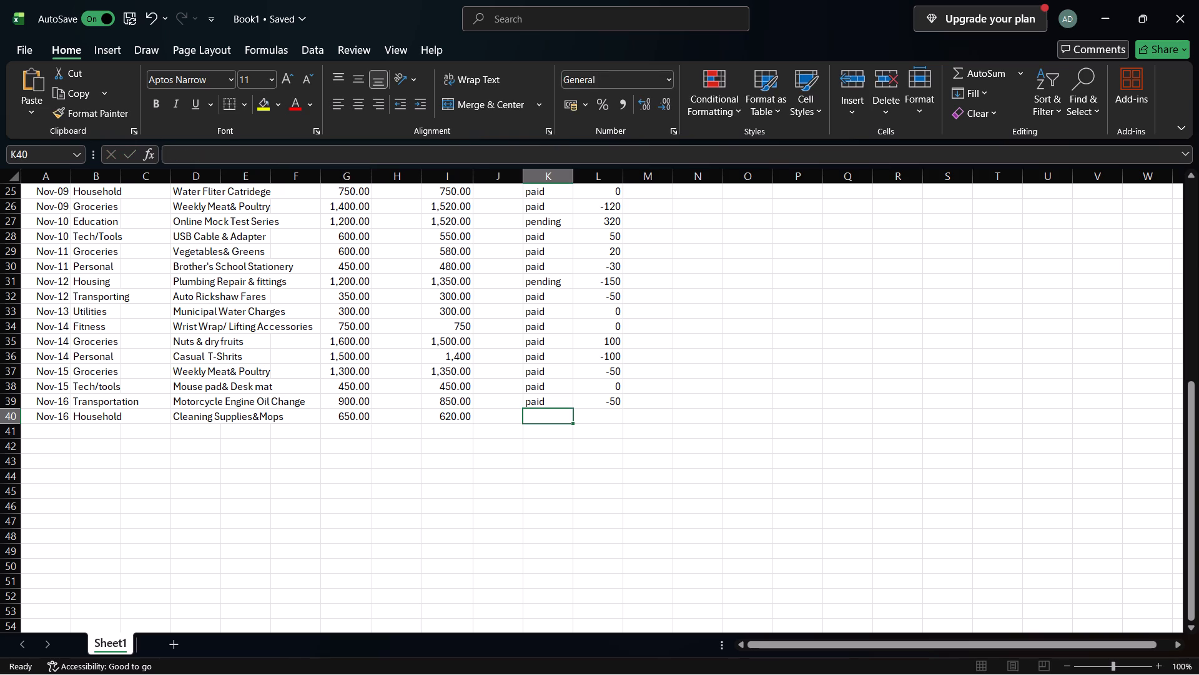
text(paid)
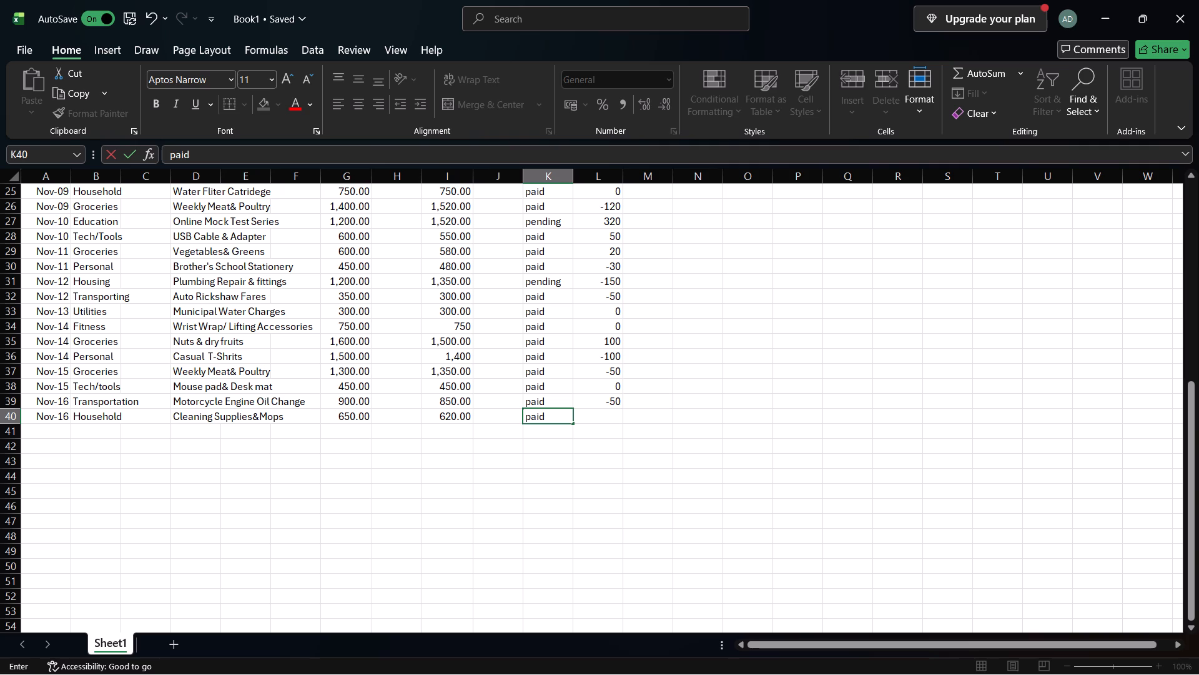
click(585, 416)
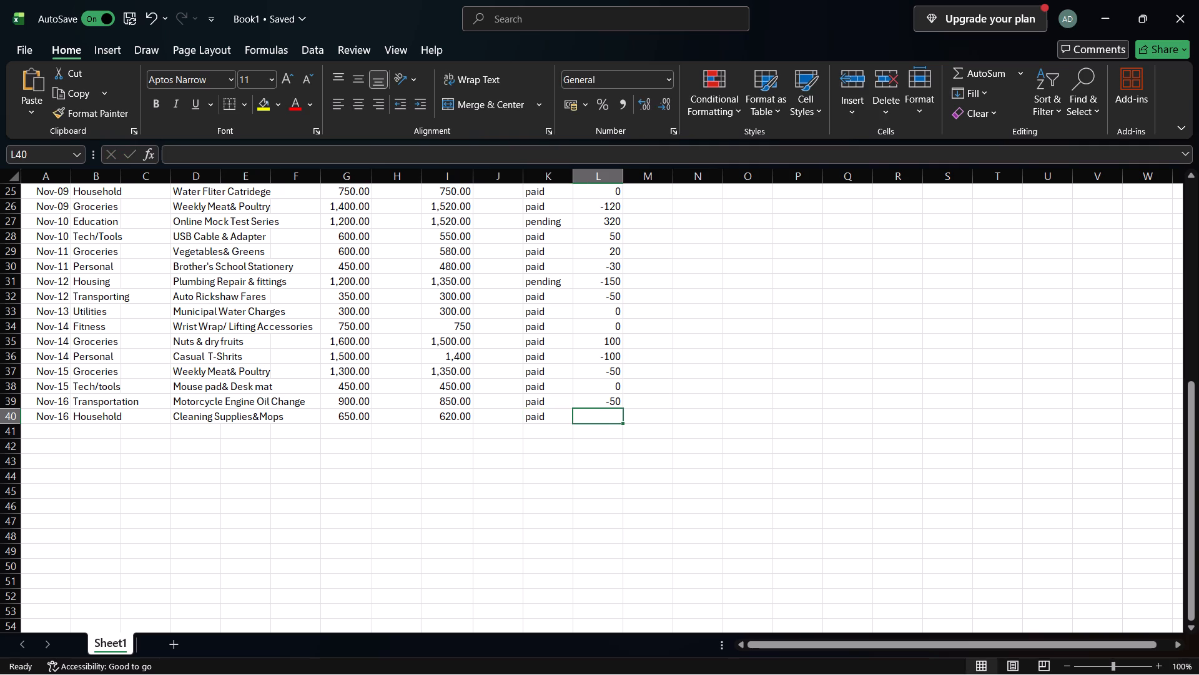
key(equal)
key(BackSpace)
key(shift+plus)
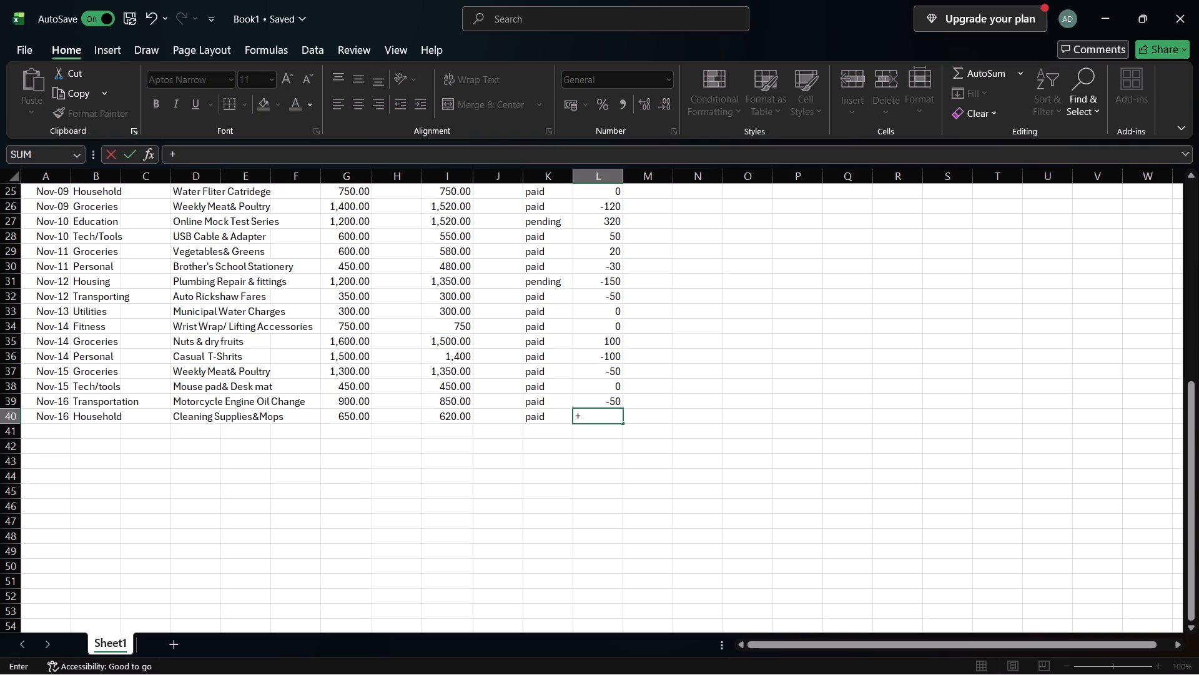
text(30)
key(Return)
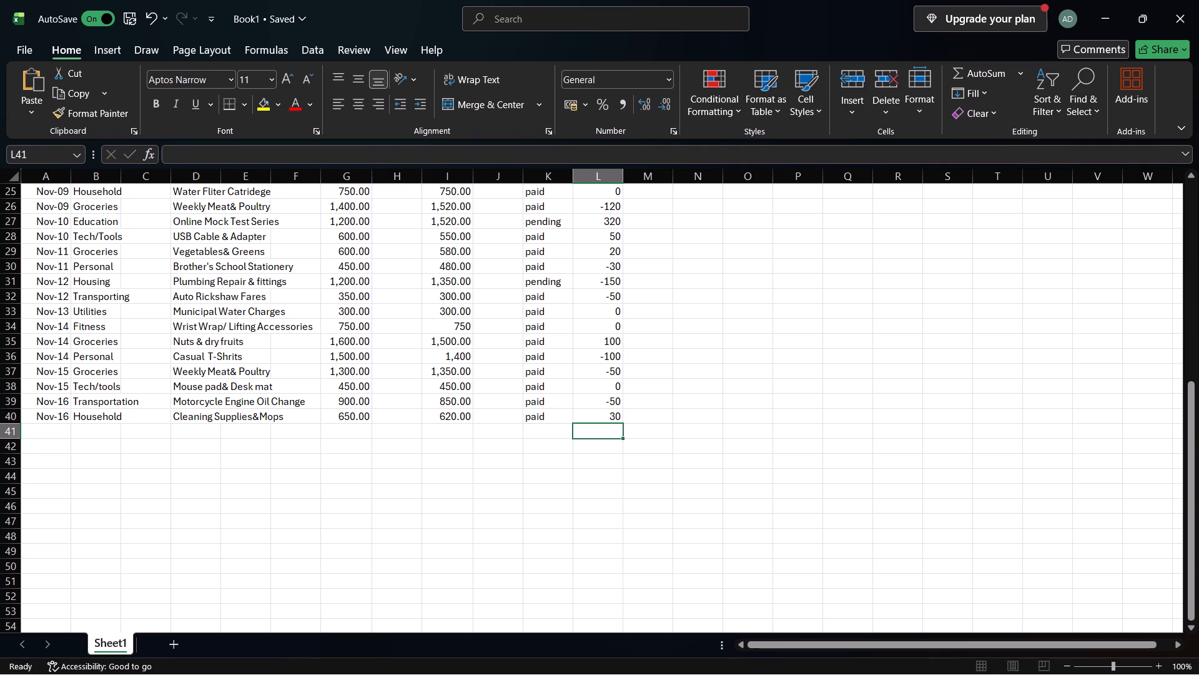
Start row 41 with the date Nov 17 in A41, the category Groceries in B41 and the description "Fresh Fruit Basket" in D41.
click(59, 426)
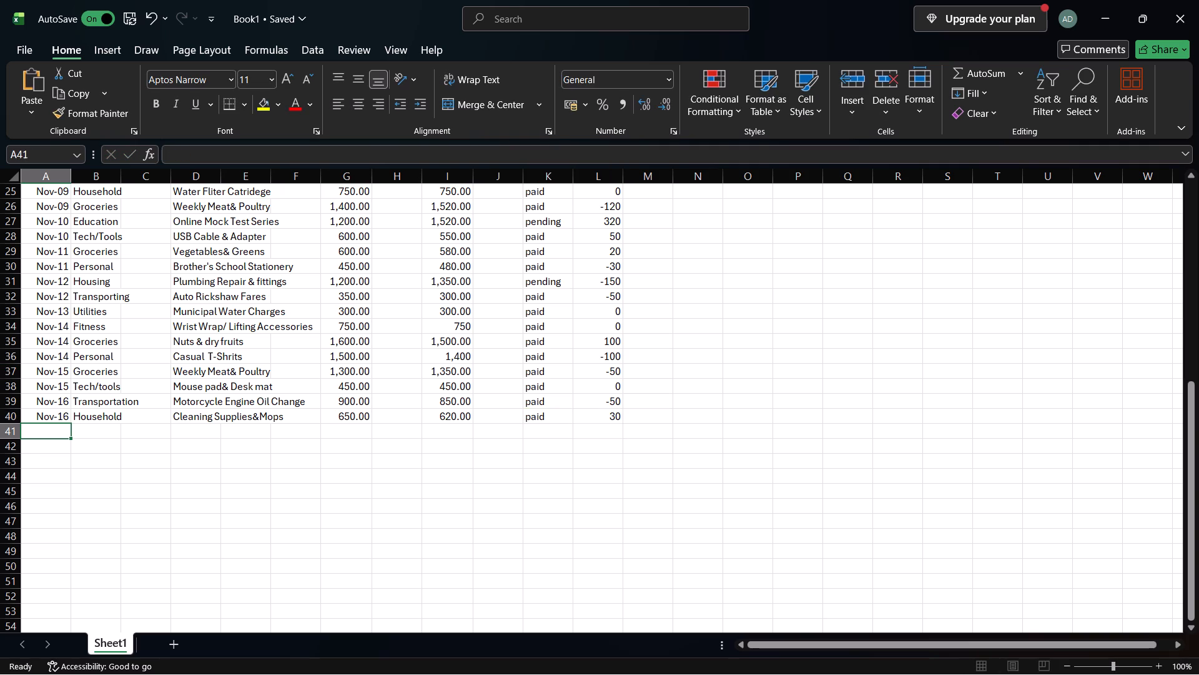
key(shift+n)
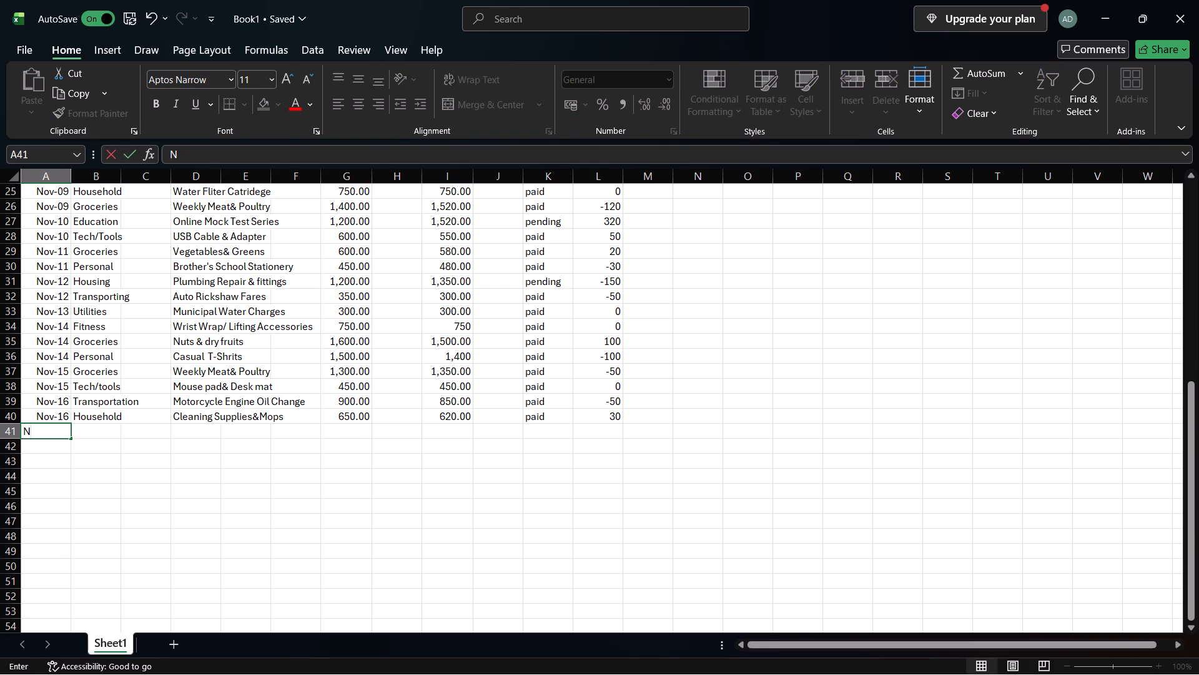
text(ov)
text(17)
key(Right)
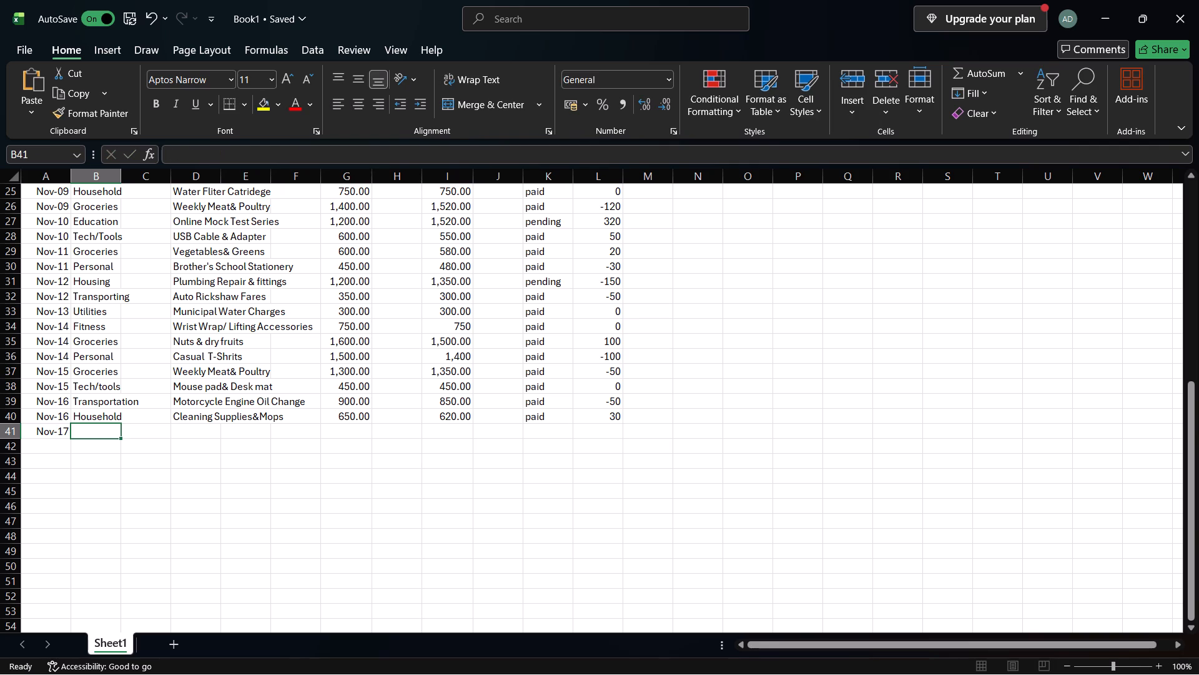
text(Groceries)
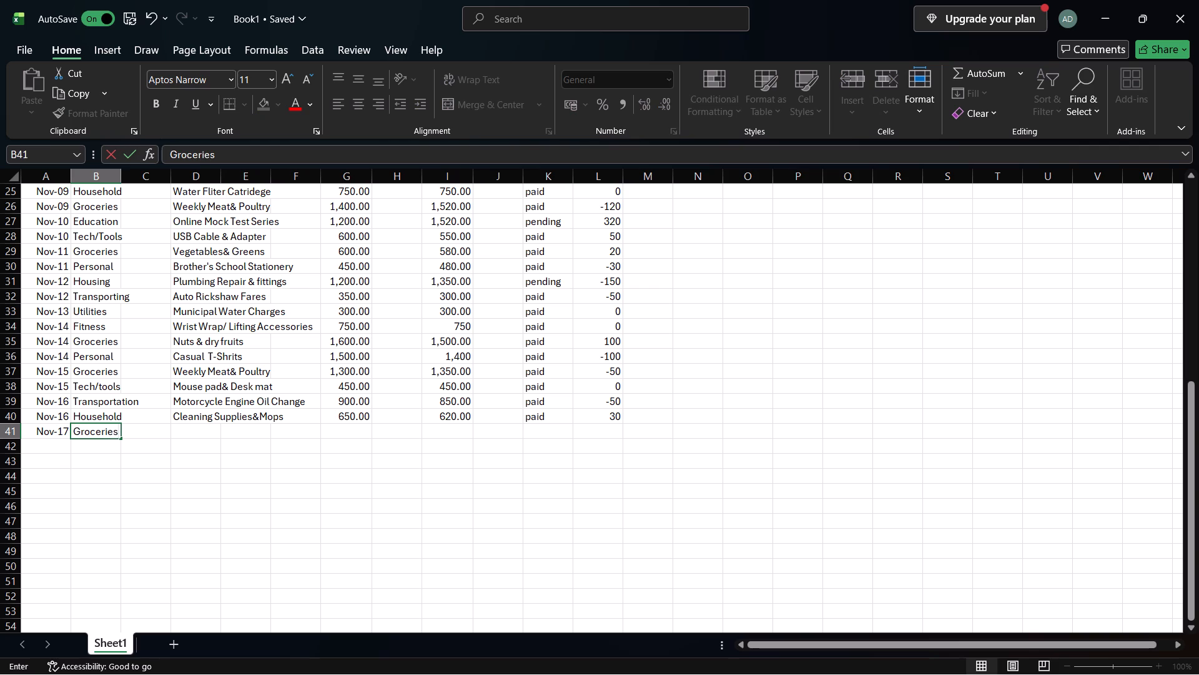
click(183, 435)
text(Fresh Fruit Basket)
key(space)
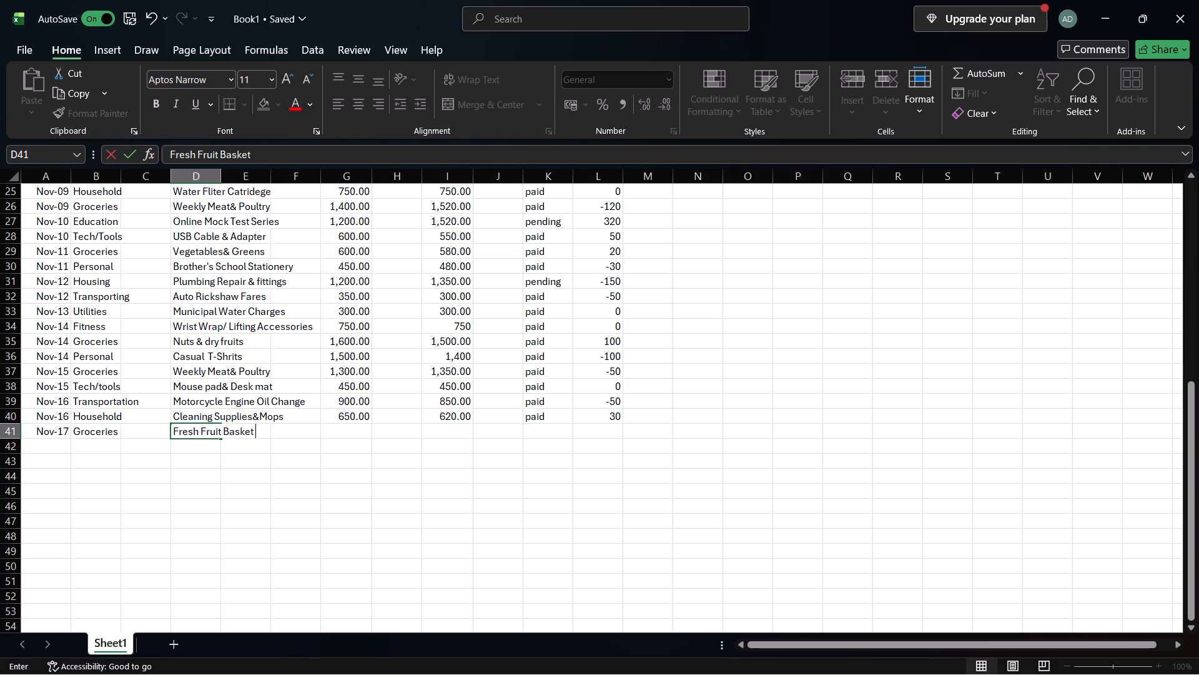
Enter the Fresh Fruit Basket amounts: 800.00 in G41 and 850.00 in I41.
click(355, 430)
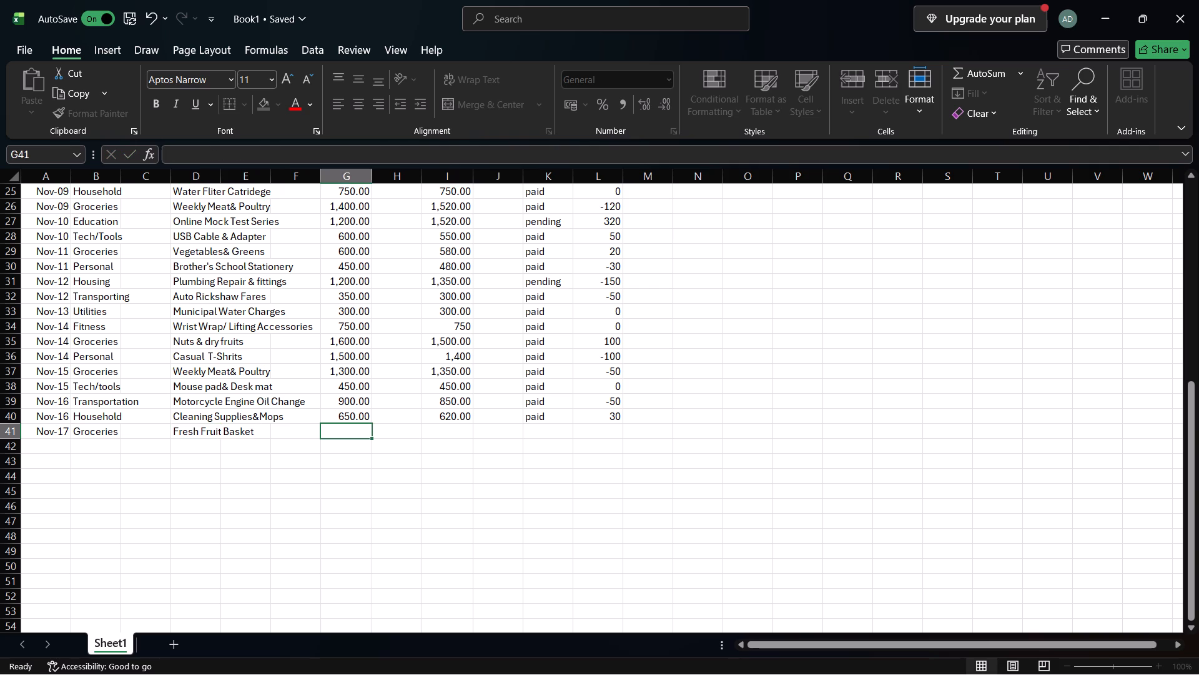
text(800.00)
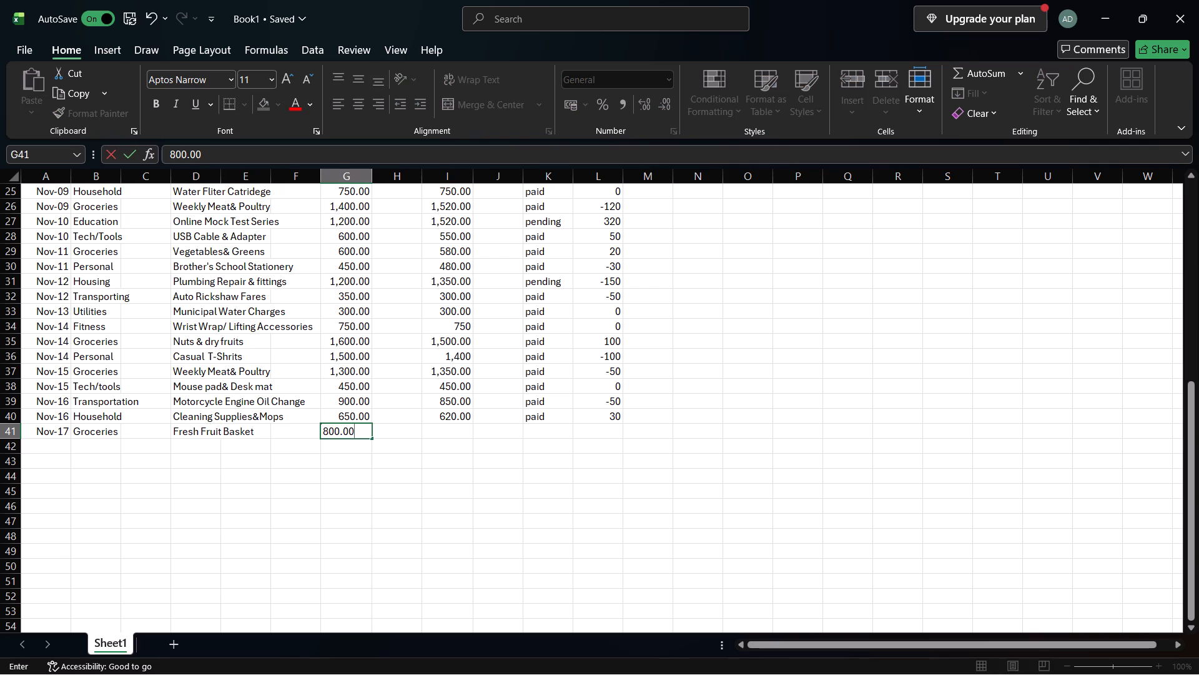
click(461, 435)
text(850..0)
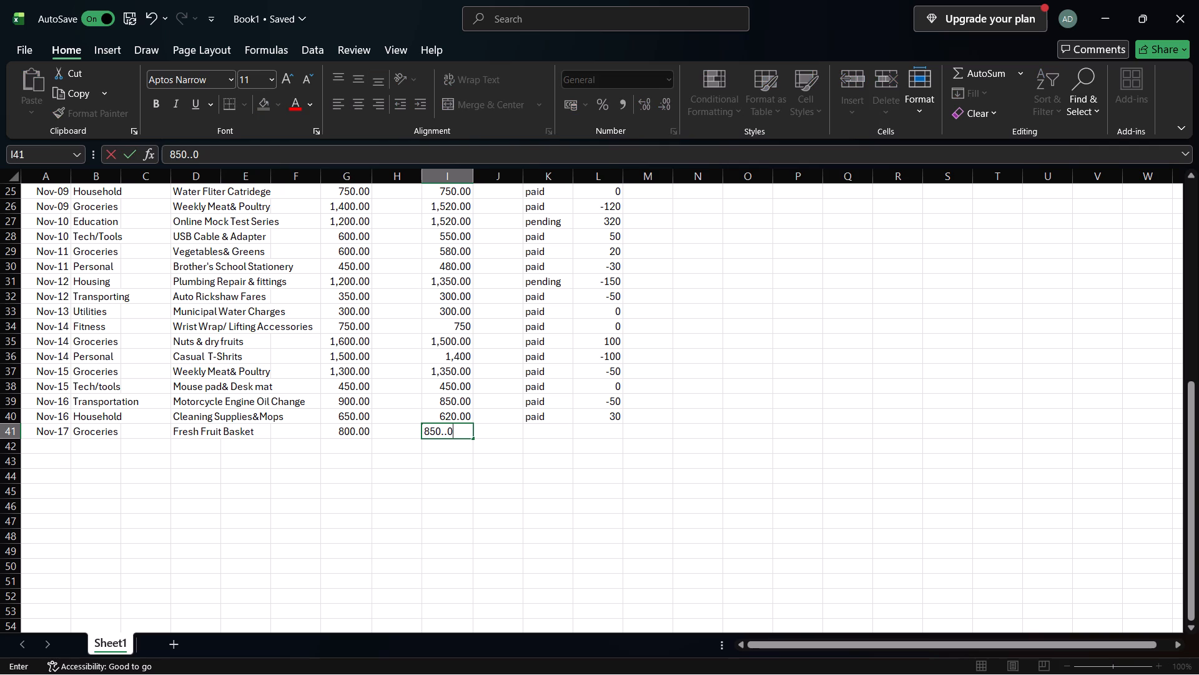
click(556, 434)
key(BackSpace)
key(BackSpace)
key(BackSpace)
key(BackSpace)
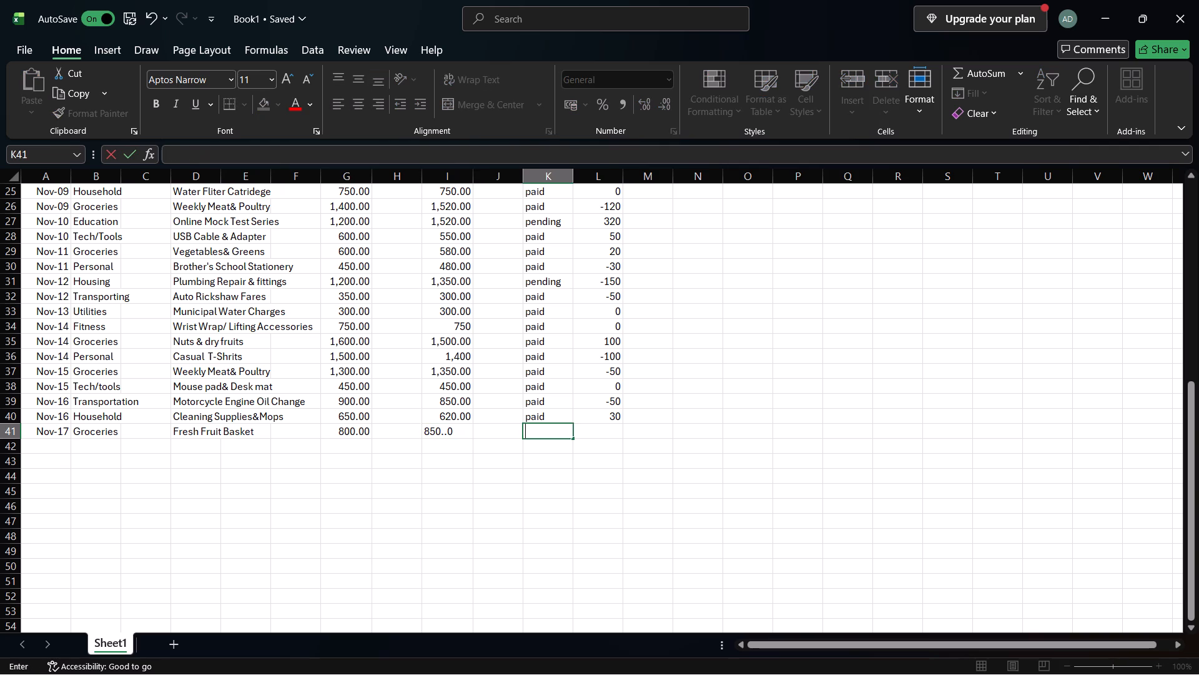
key(Left)
key(Left)
key(BackSpace)
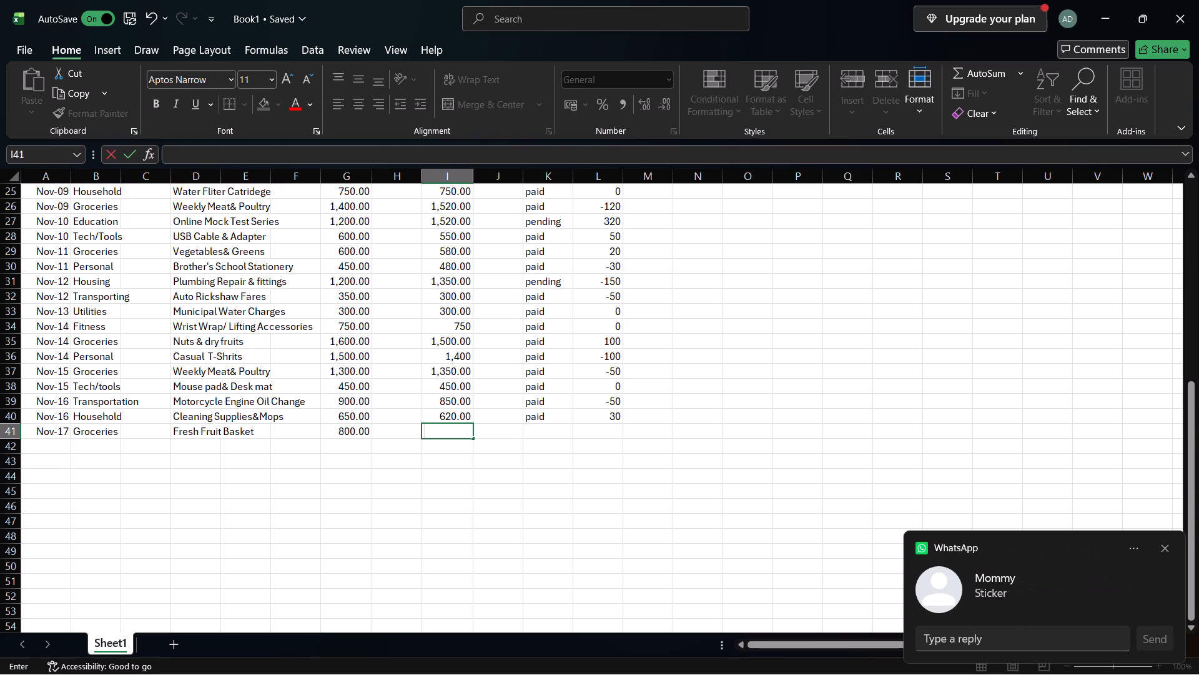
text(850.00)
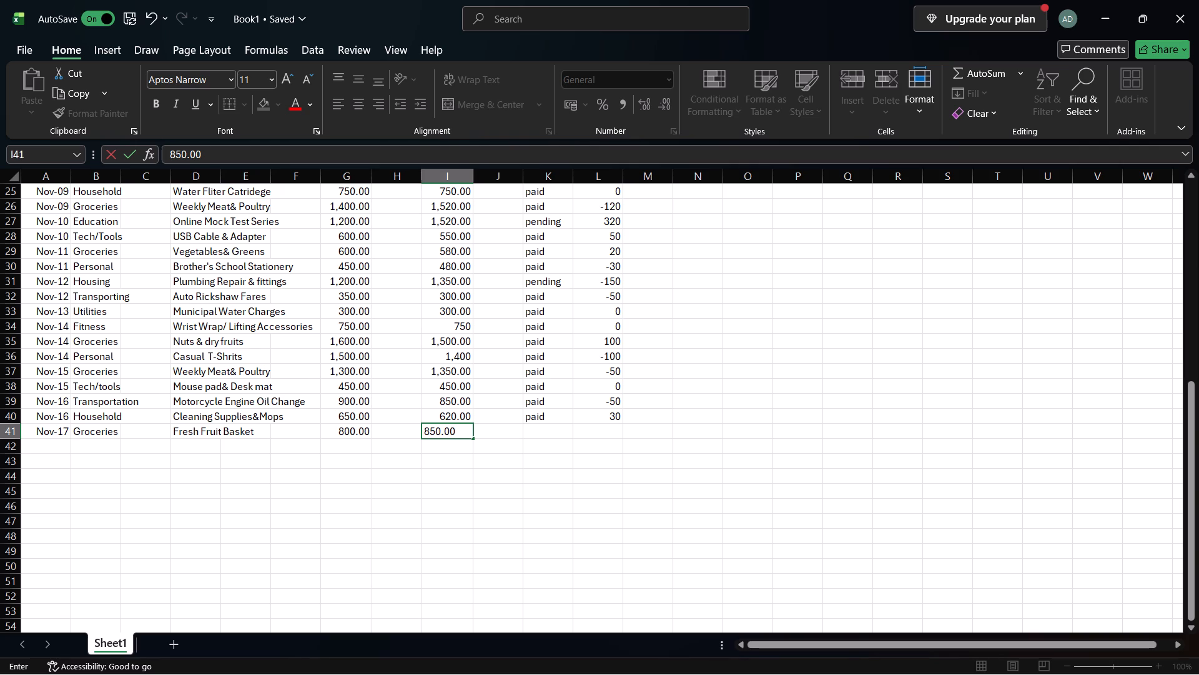
click(545, 428)
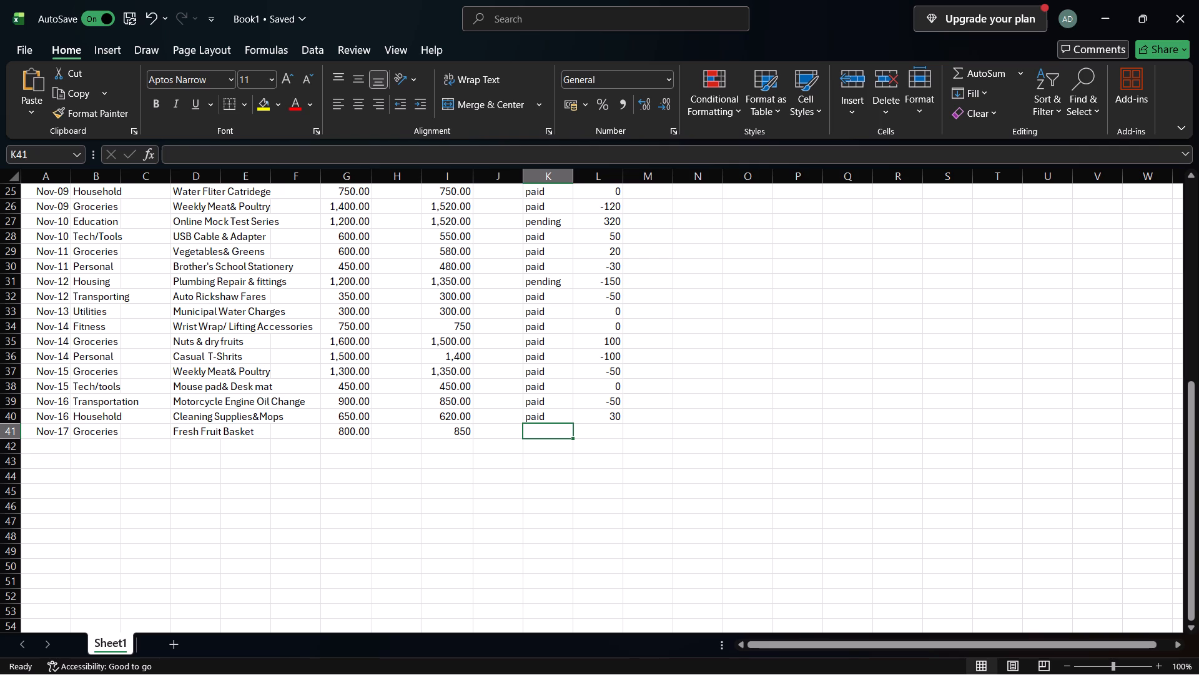
click(460, 427)
key(BackSpace)
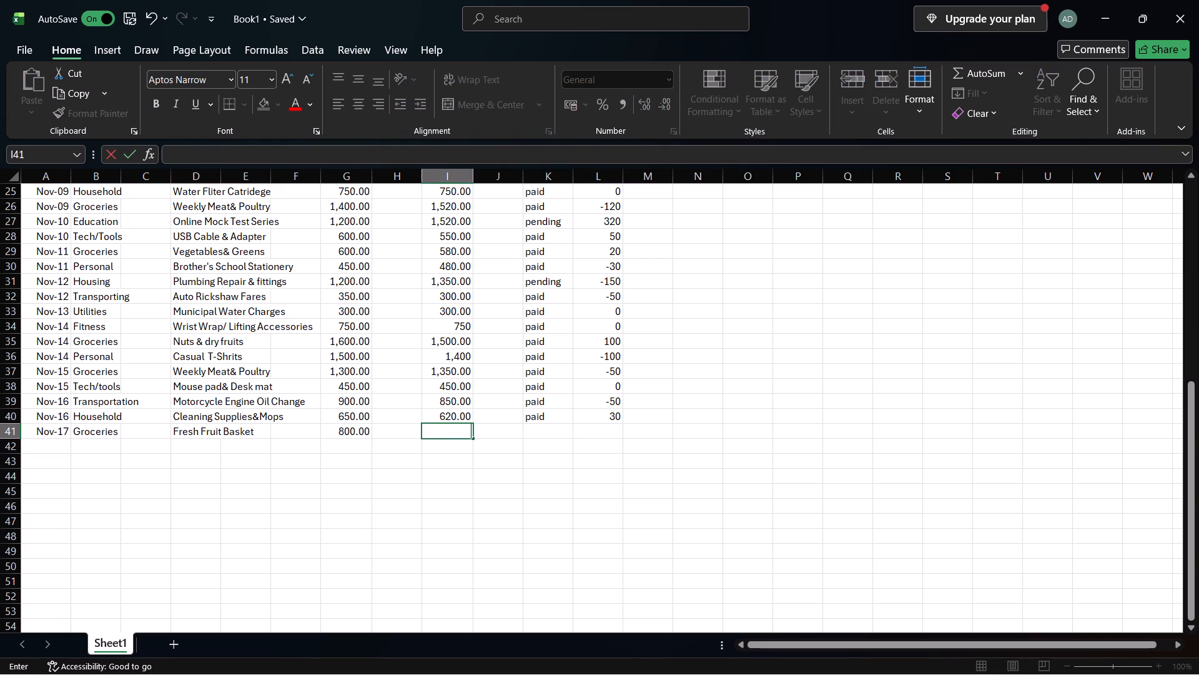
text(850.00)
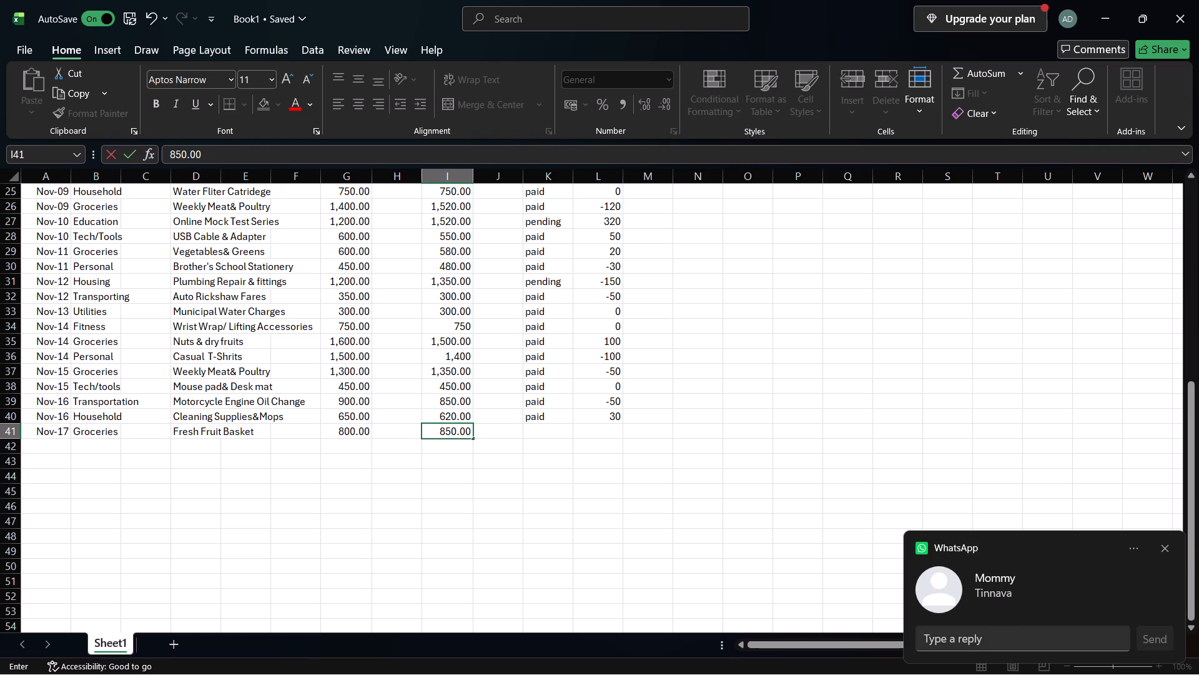
click(1004, 632)
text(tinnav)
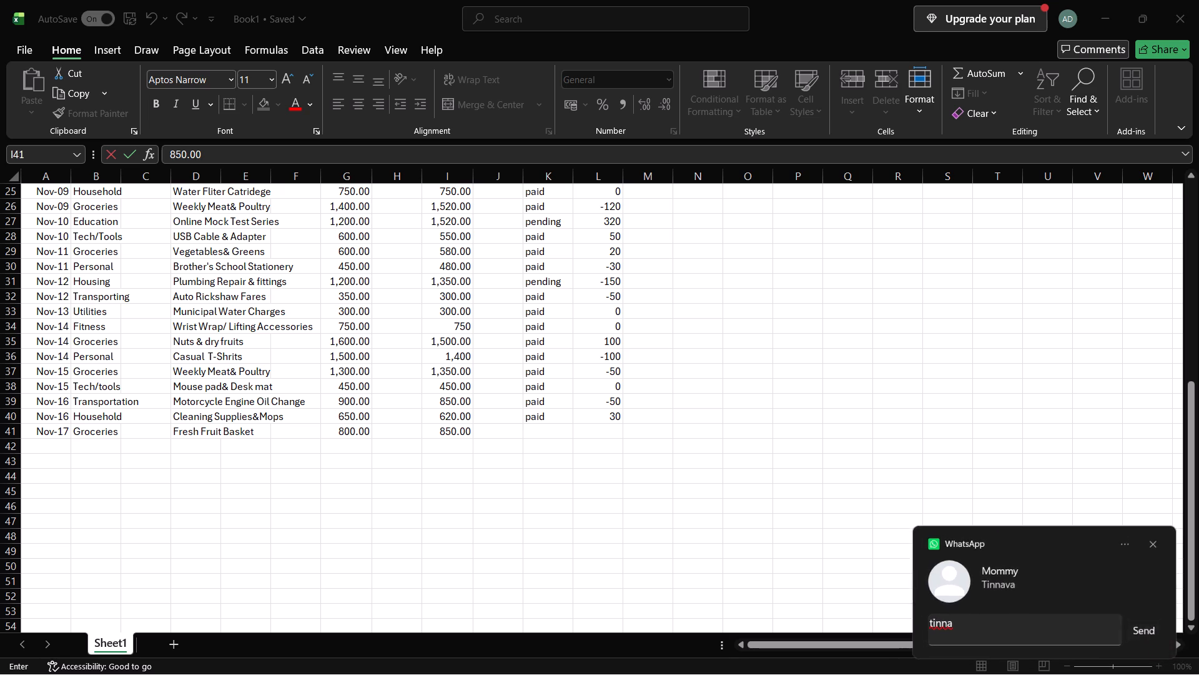
Clear the Fresh Fruit Basket amount in I41 and re-enter it as 850.00.
click(546, 425)
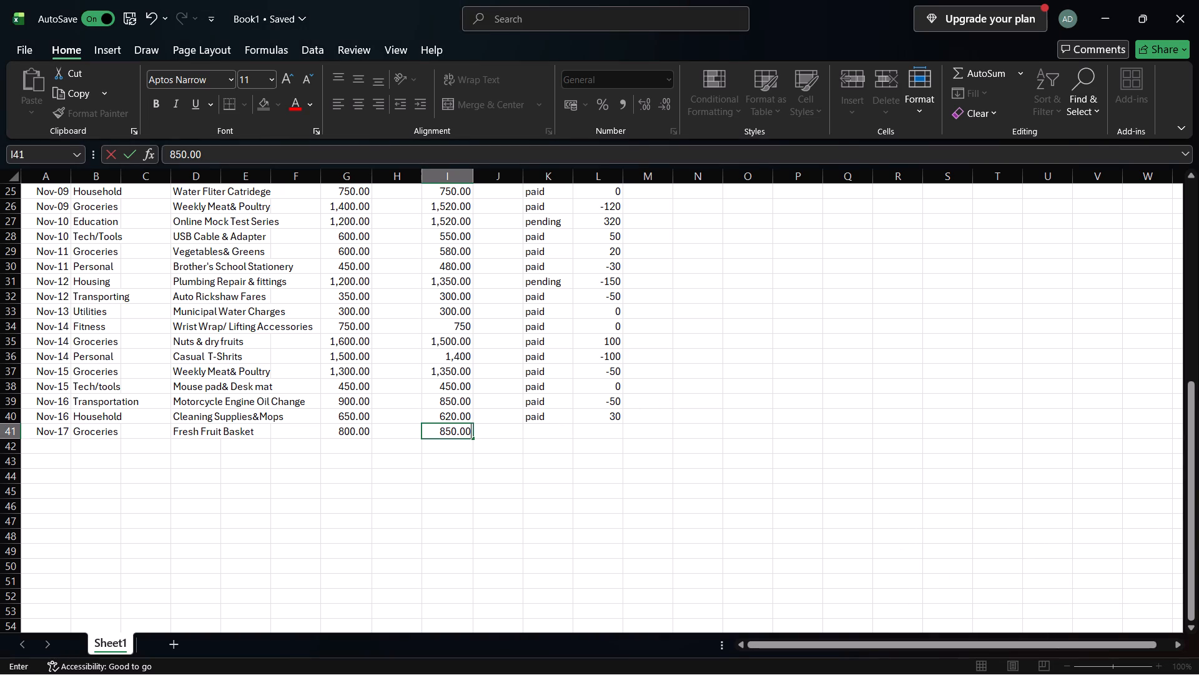
key(Right)
key(Left)
key(BackSpace)
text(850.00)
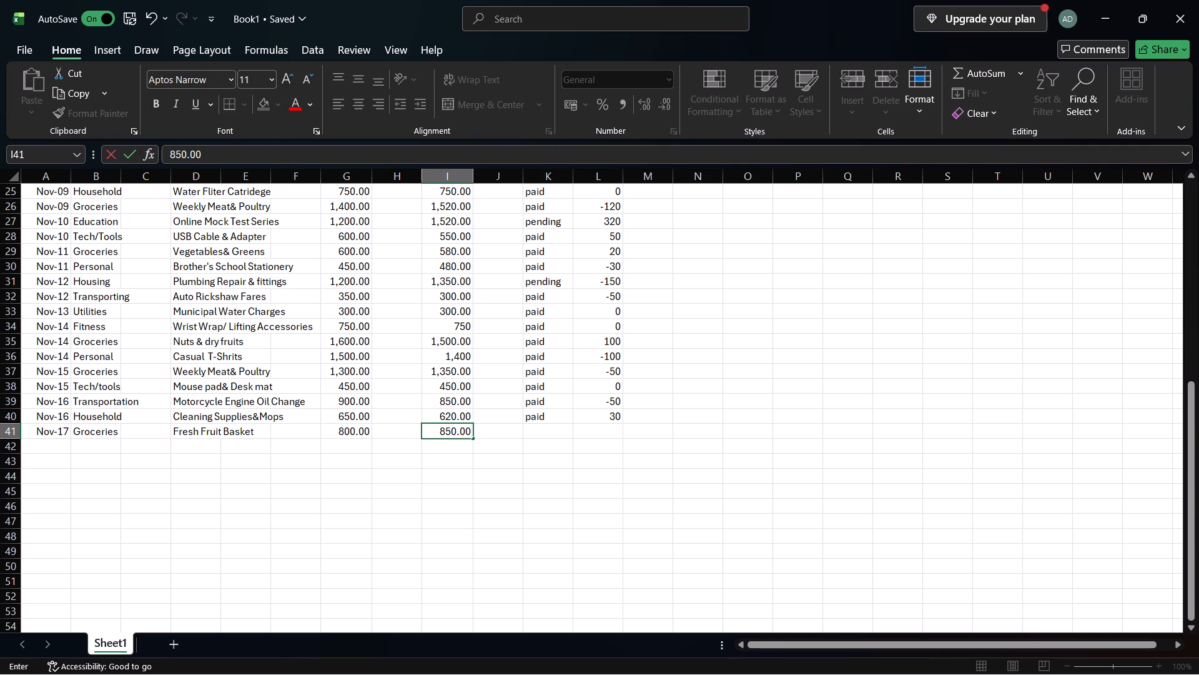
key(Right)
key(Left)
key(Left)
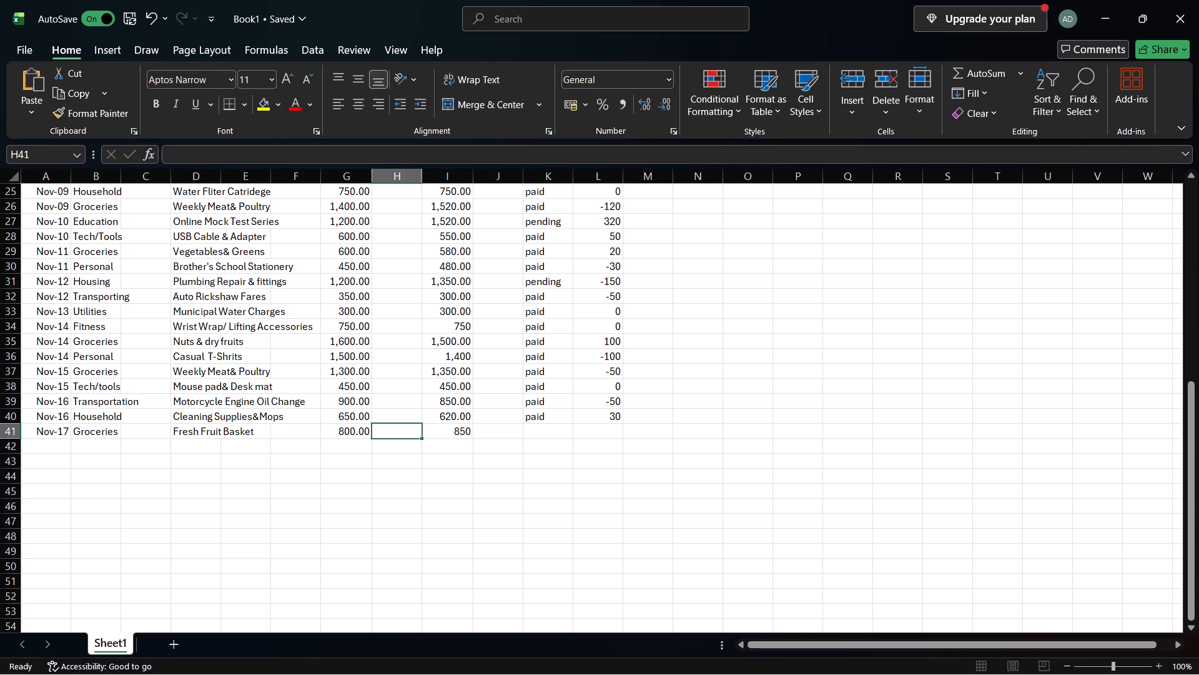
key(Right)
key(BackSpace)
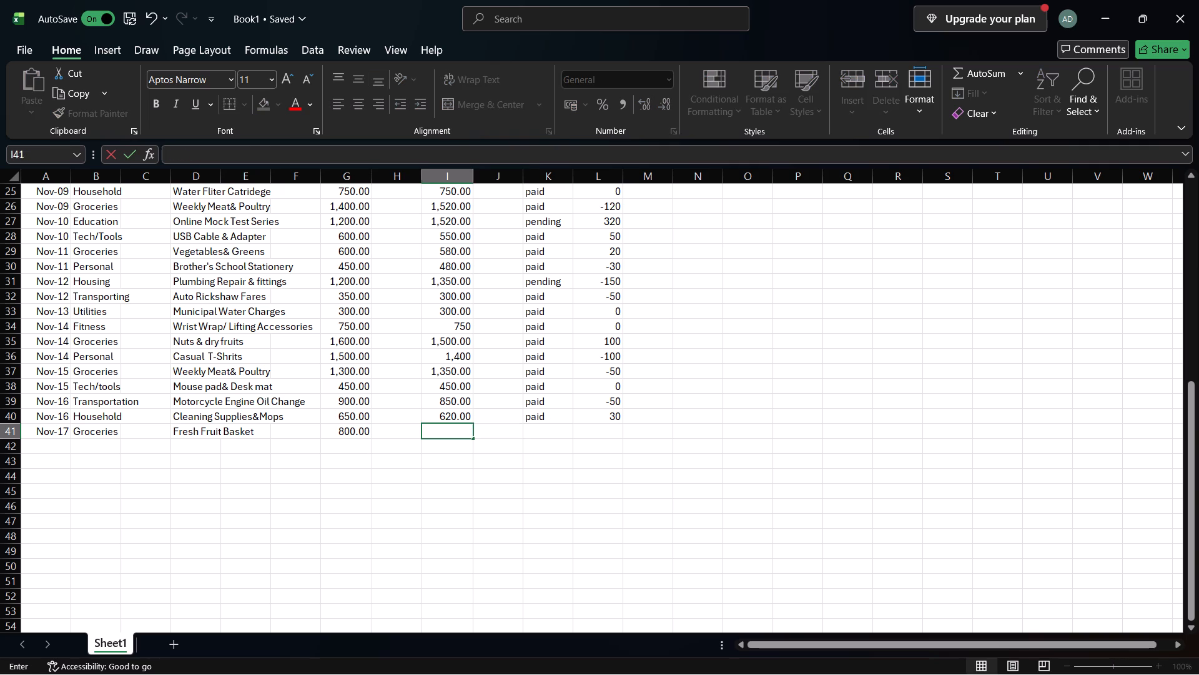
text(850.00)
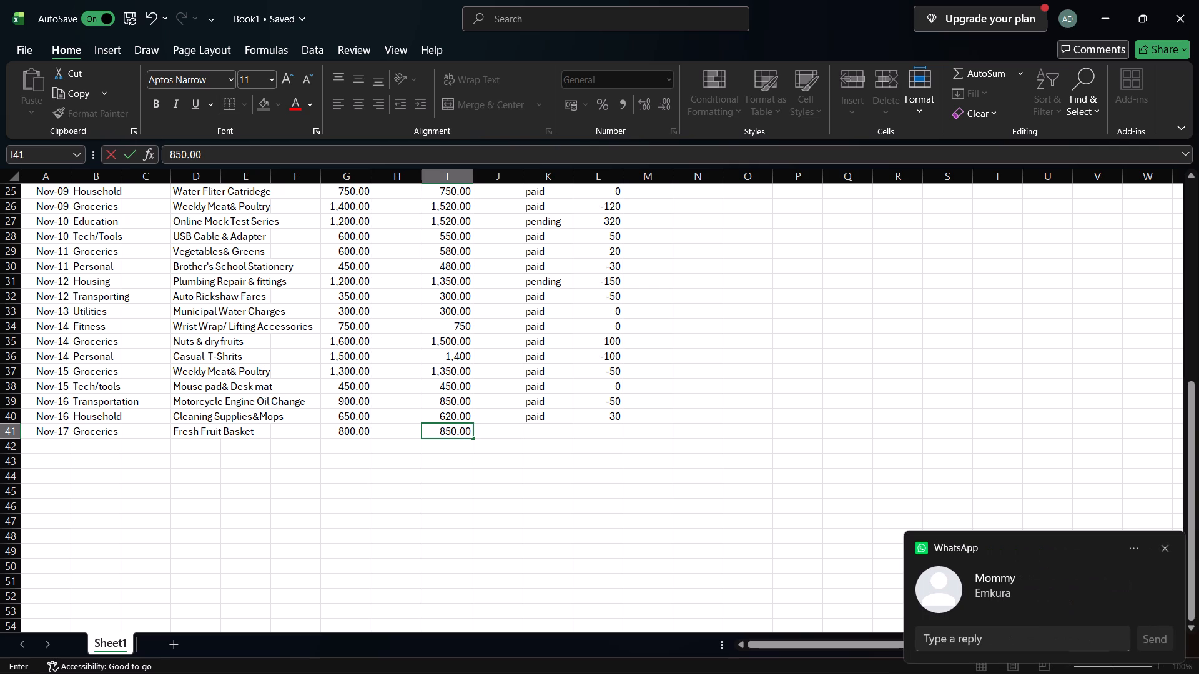
Start the status entry in K41 for the Nov-17 Fresh Fruit Basket row.
double_click(546, 425)
scroll(546, 425, down, 4)
scroll(546, 425, right, 2)
scroll(546, 425, up, 4)
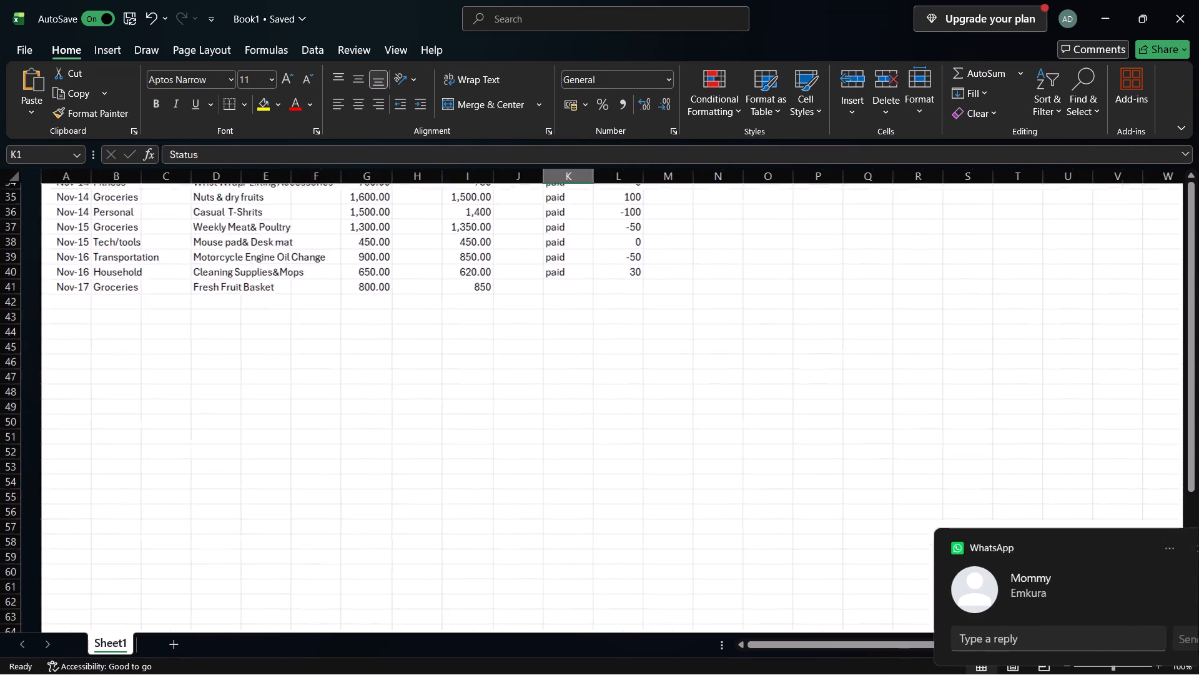
scroll(546, 425, up, 1)
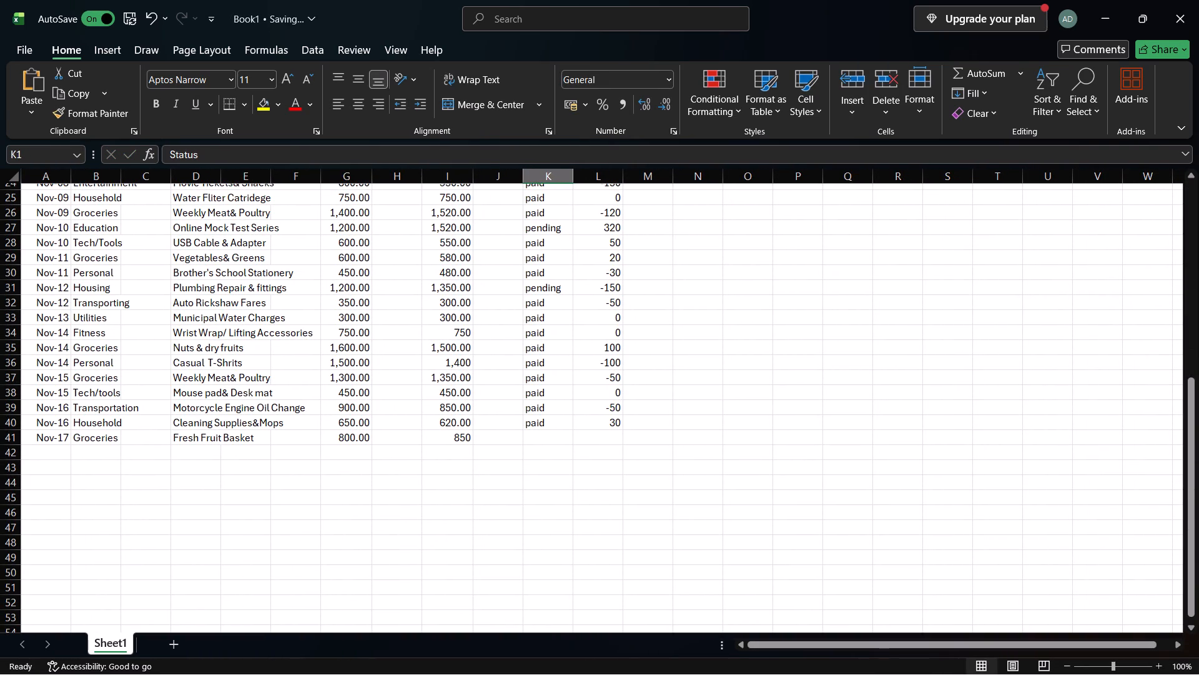
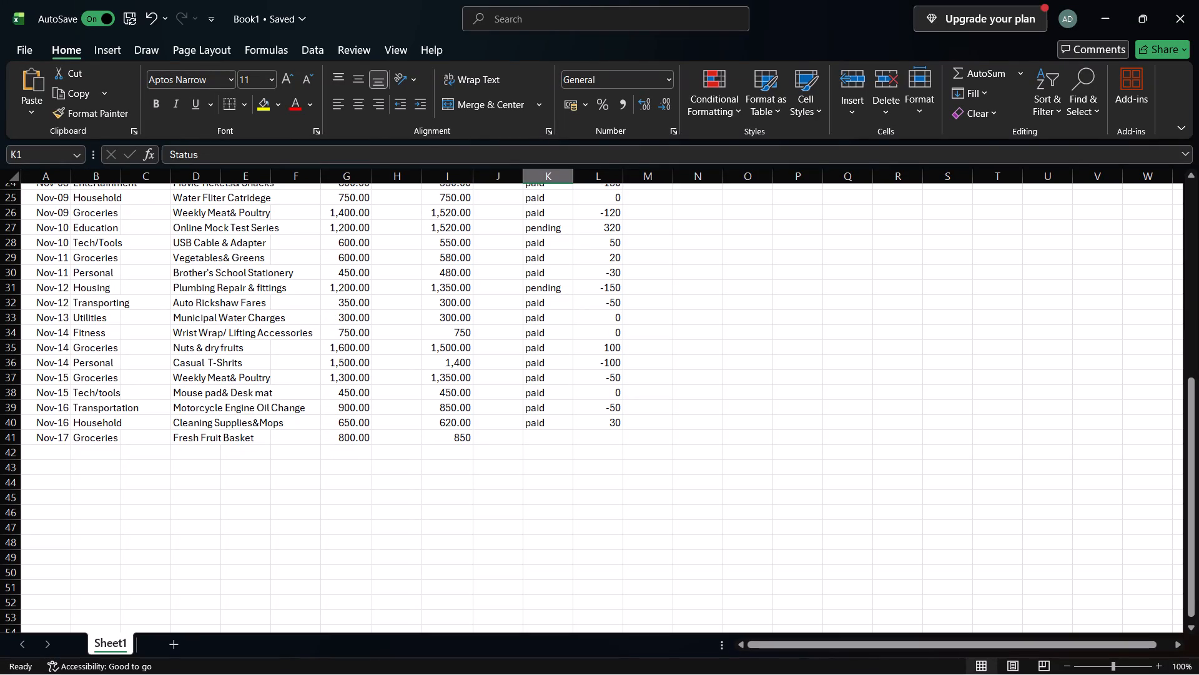
Re-enter the Fresh Fruit Basket row's second amount in I41 as 850.00.
click(442, 437)
key(BackSpace)
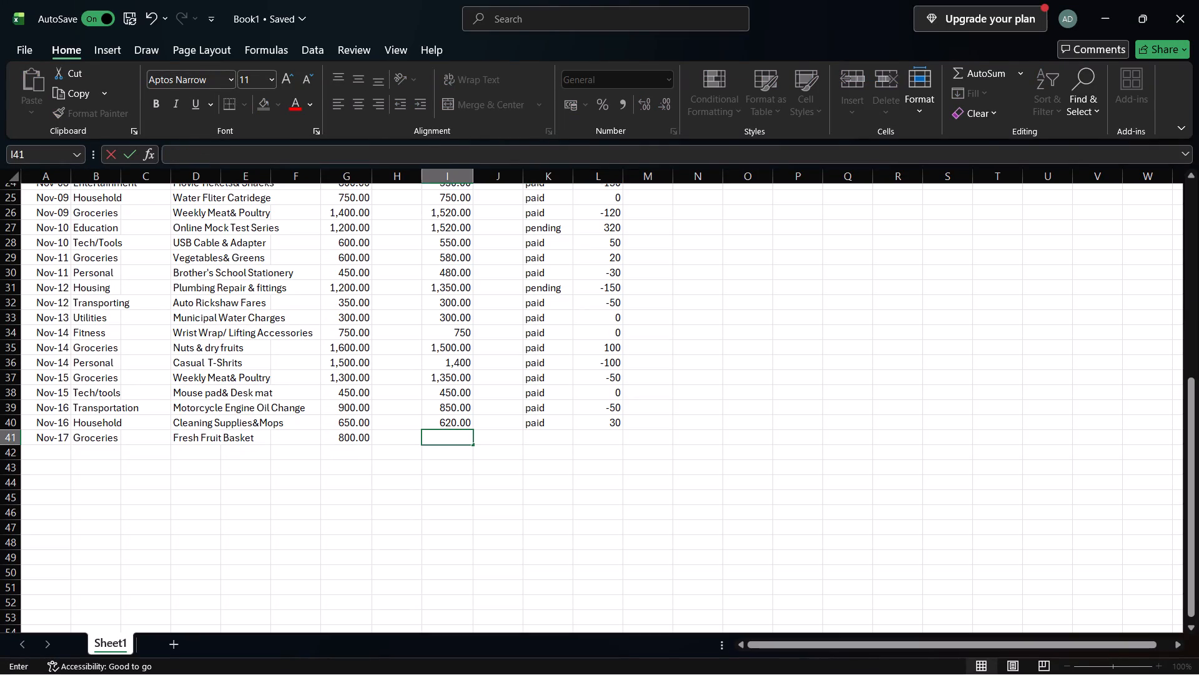
text(850.00)
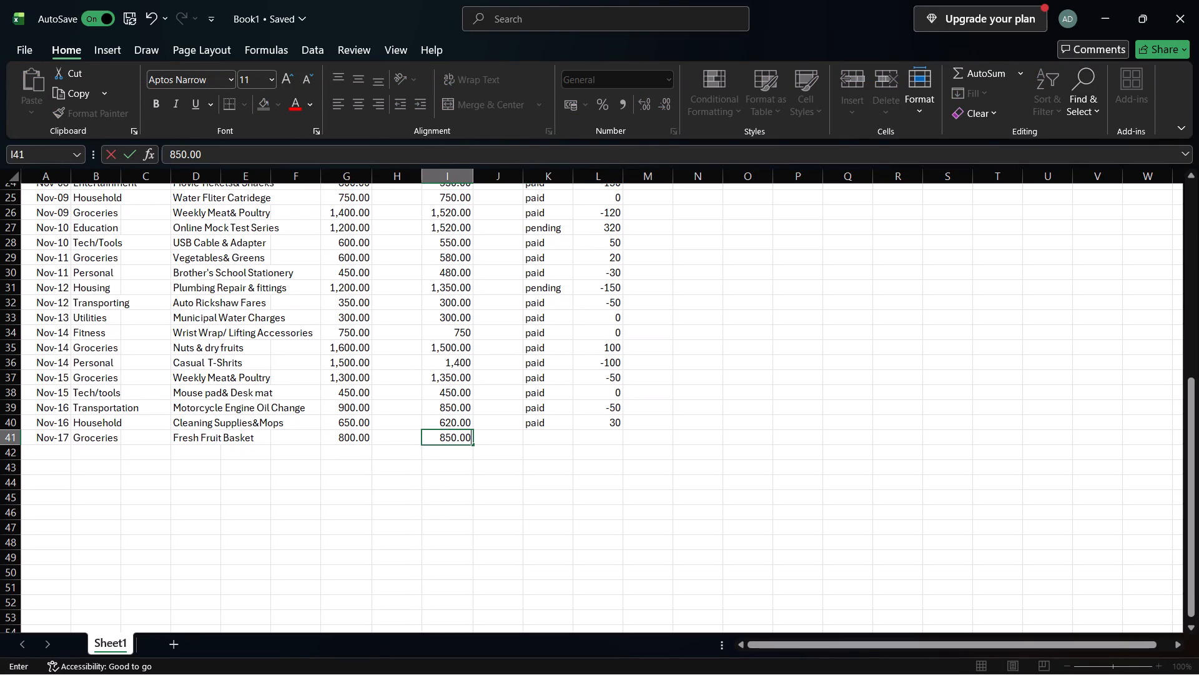
key(space)
Complete the Fresh Fruit Basket row with the status paid in K41 and -50 in L41.
key(Right)
key(Right)
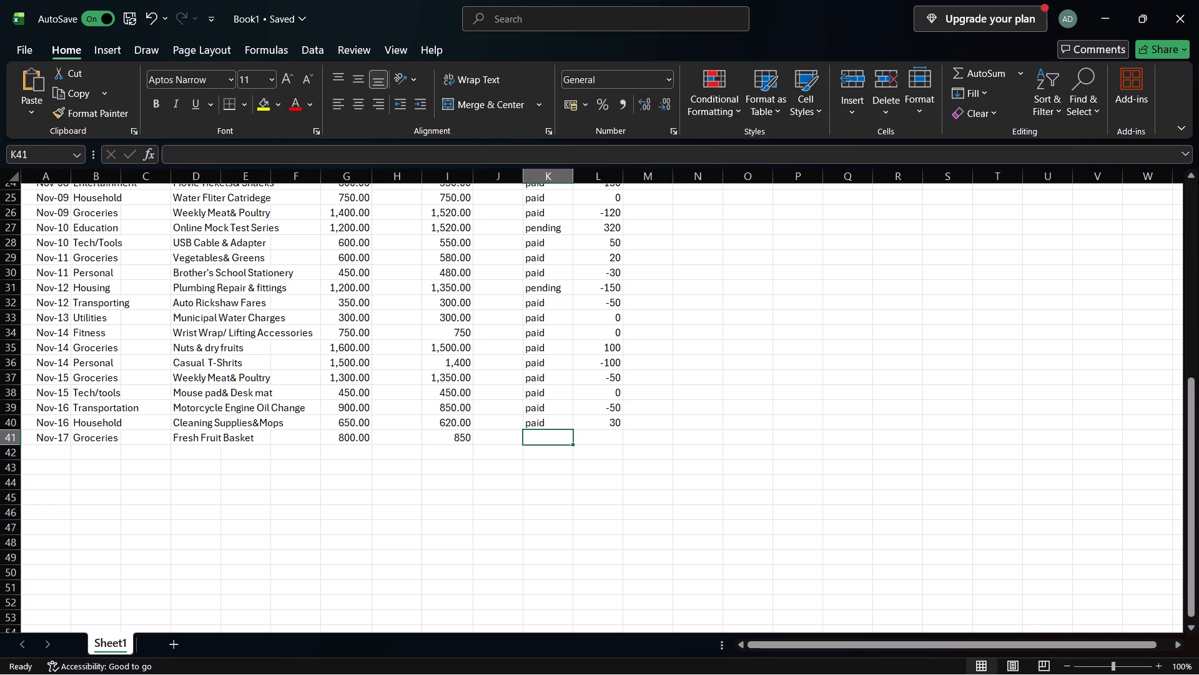
text(paid)
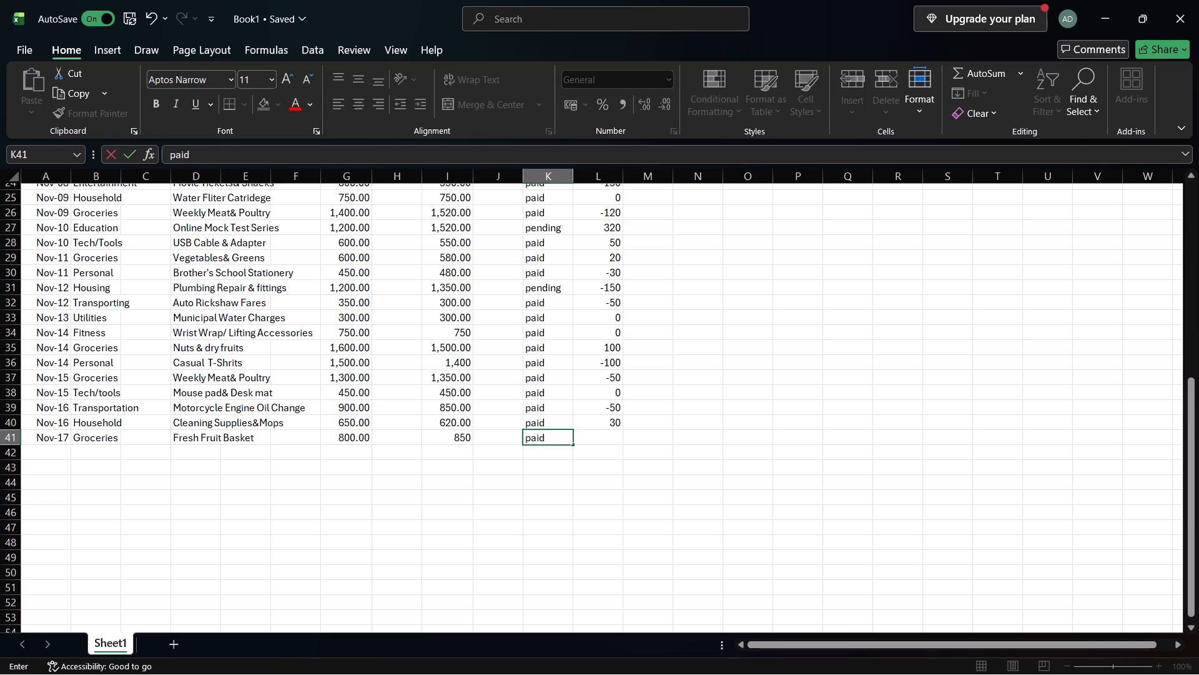
click(609, 437)
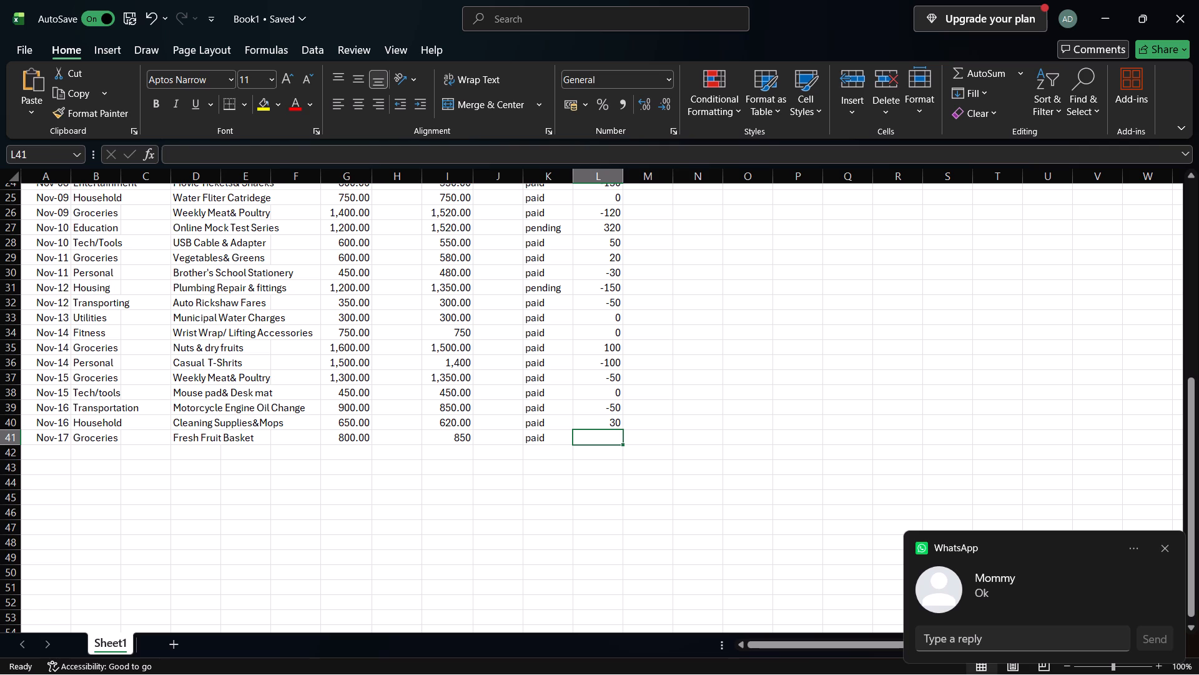
key(minus)
text(50)
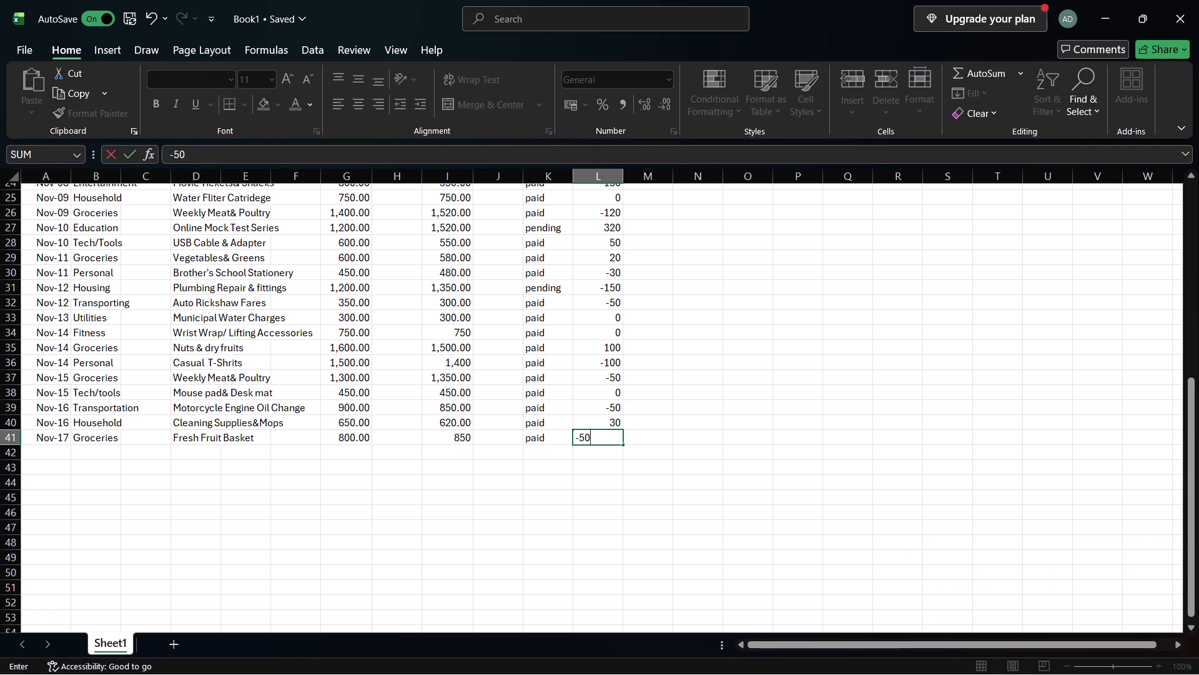
key(Return)
Start row 42 with the date Nov 17 in A42, the category Education in B42 and the description "Notebooks& Pens" in D42.
click(32, 452)
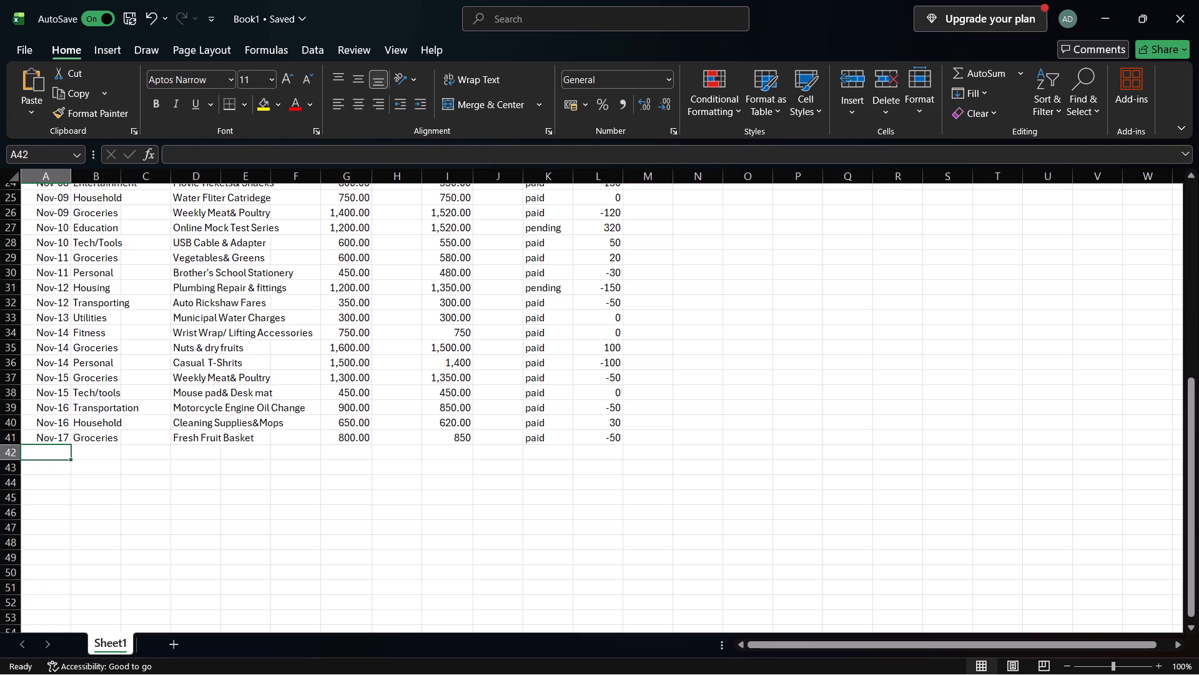
text(nov 17)
key(Right)
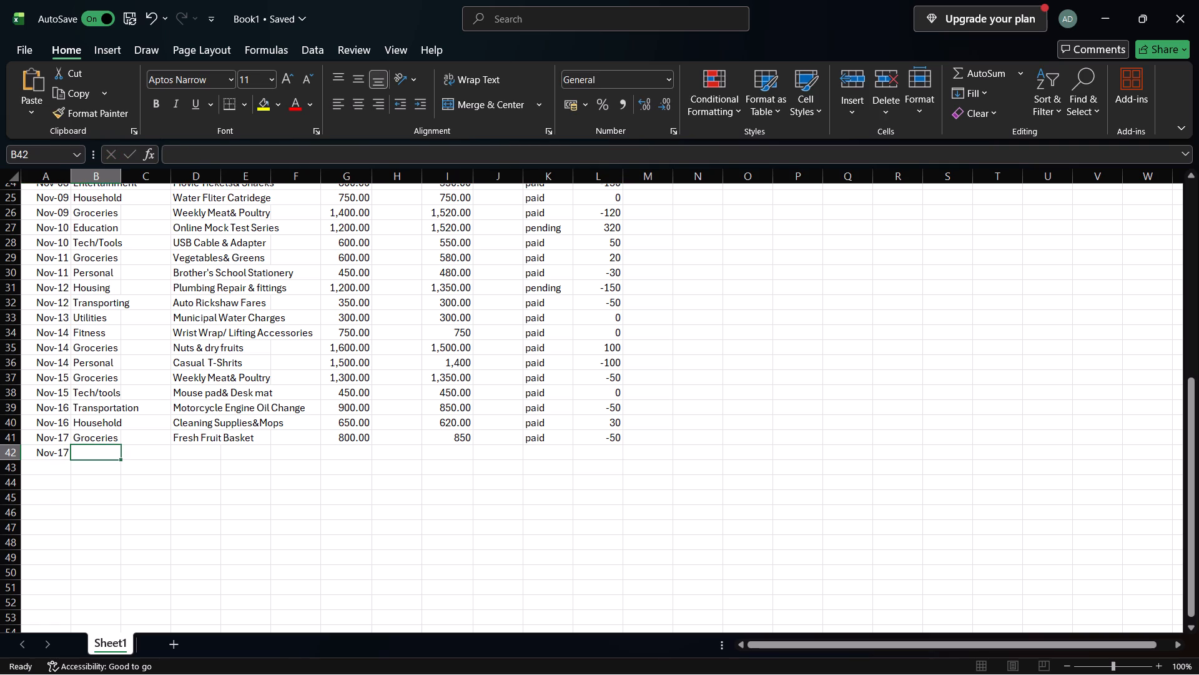
text(Educatio)
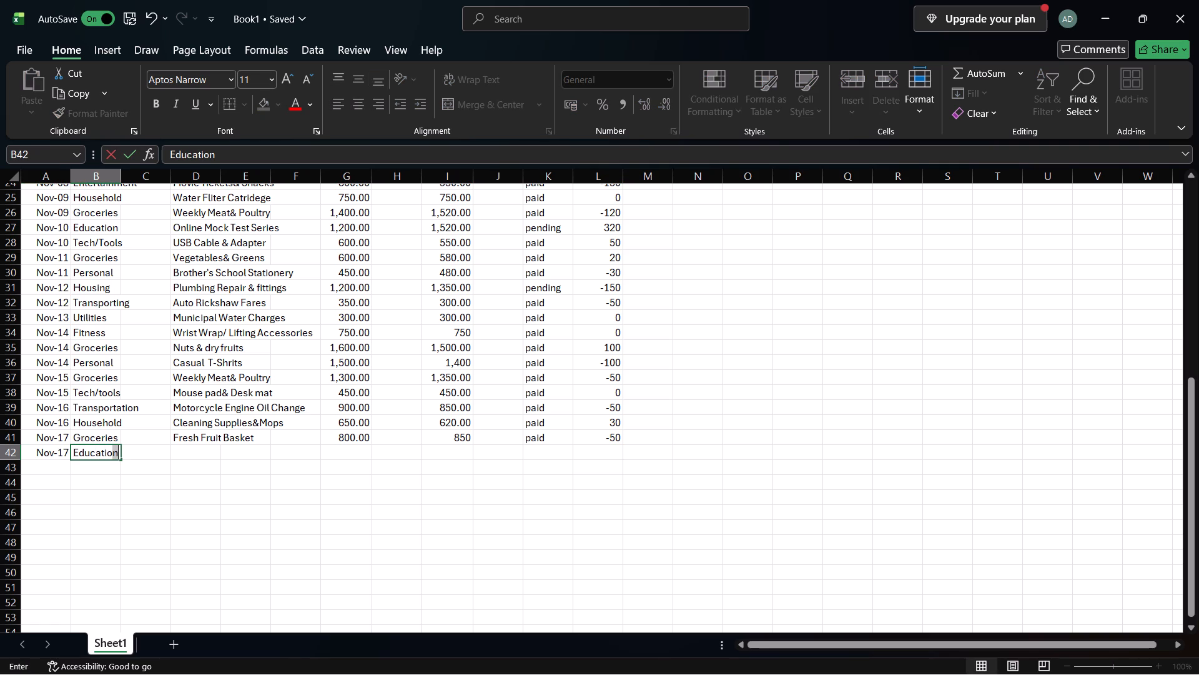
key(n)
key(Right)
key(Right)
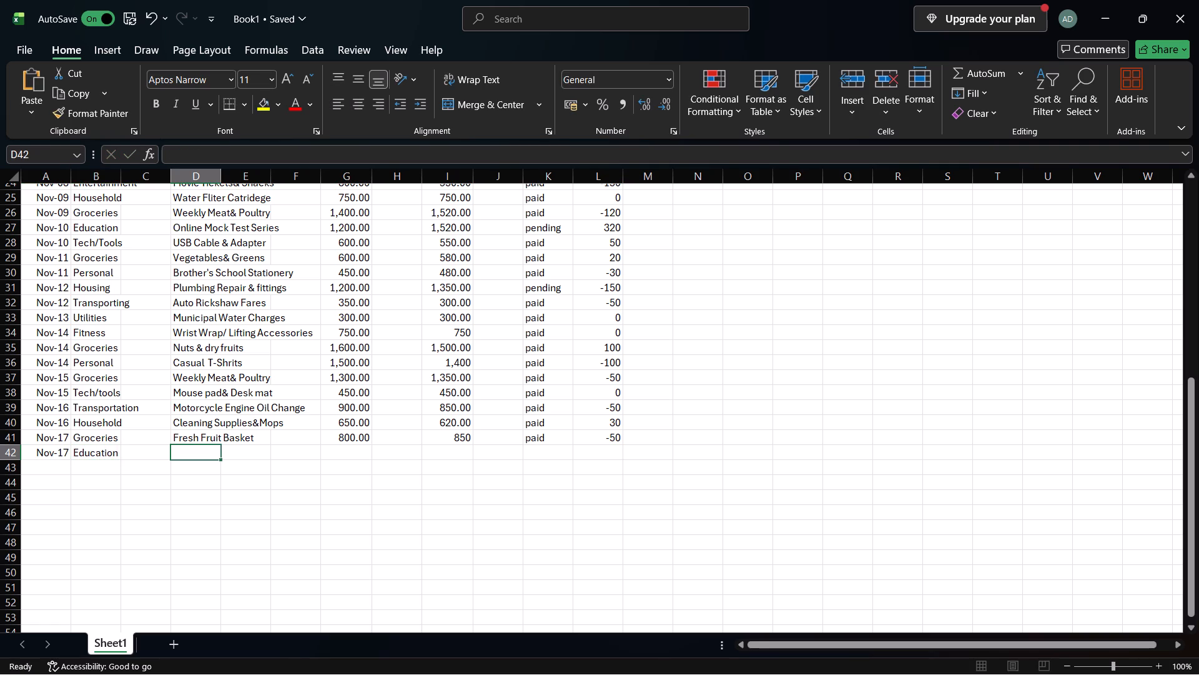
text(Noten)
key(BackSpace)
text(books)
text(& Pens)
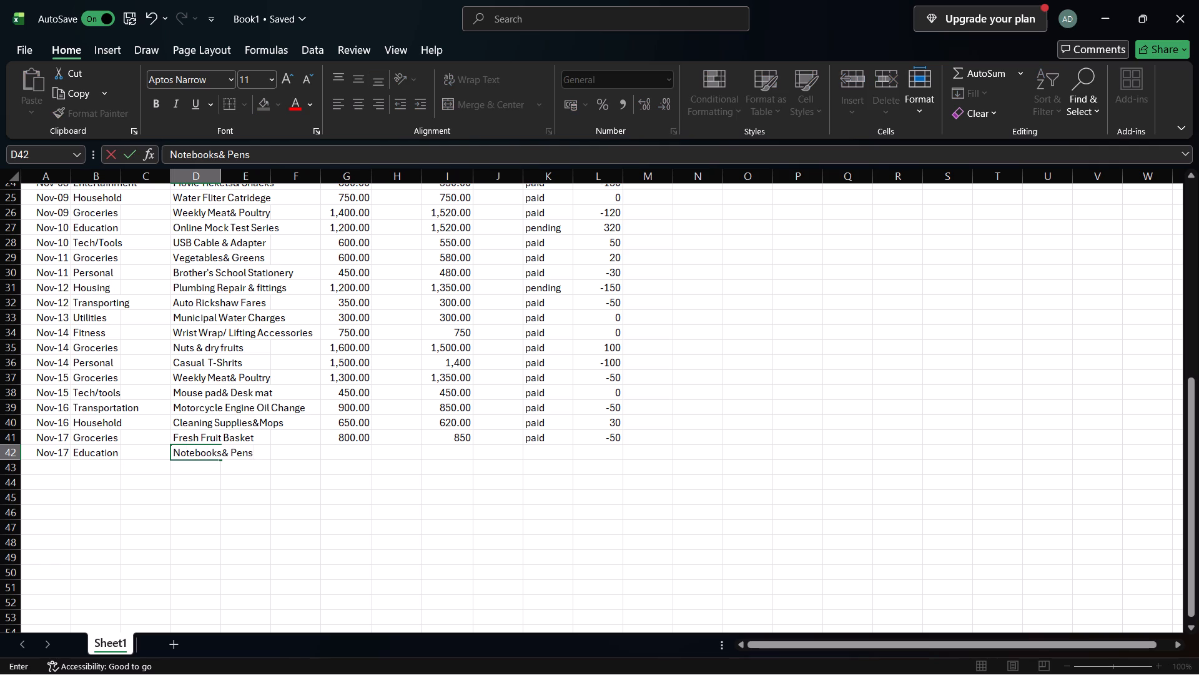
Enter the Notebooks& Pens amounts: 300.00 in G42 and 280.00 in I42.
click(350, 459)
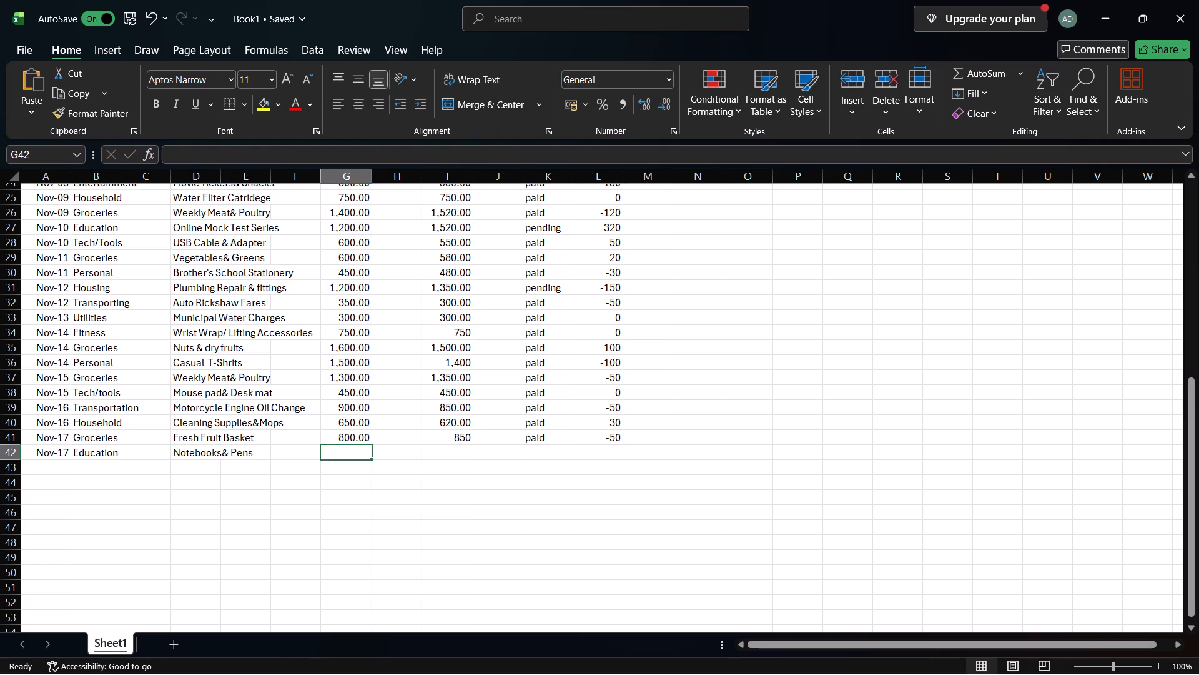
text(300.00)
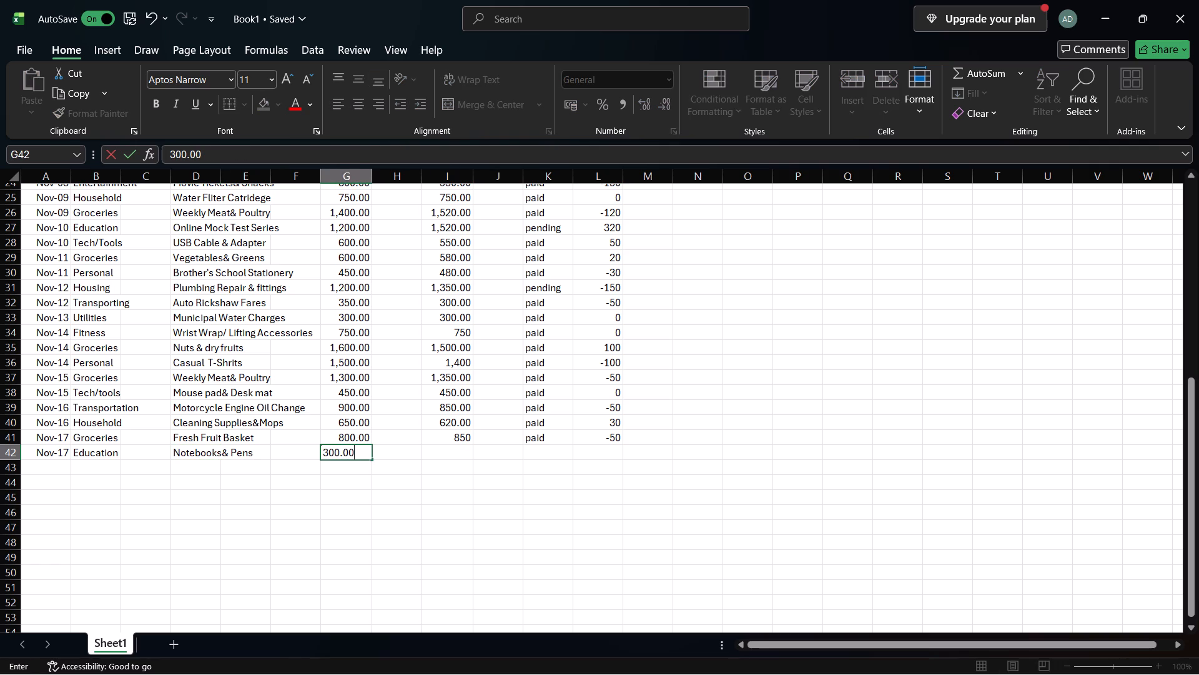
key(Right)
key(Right)
key(Right)
key(Left)
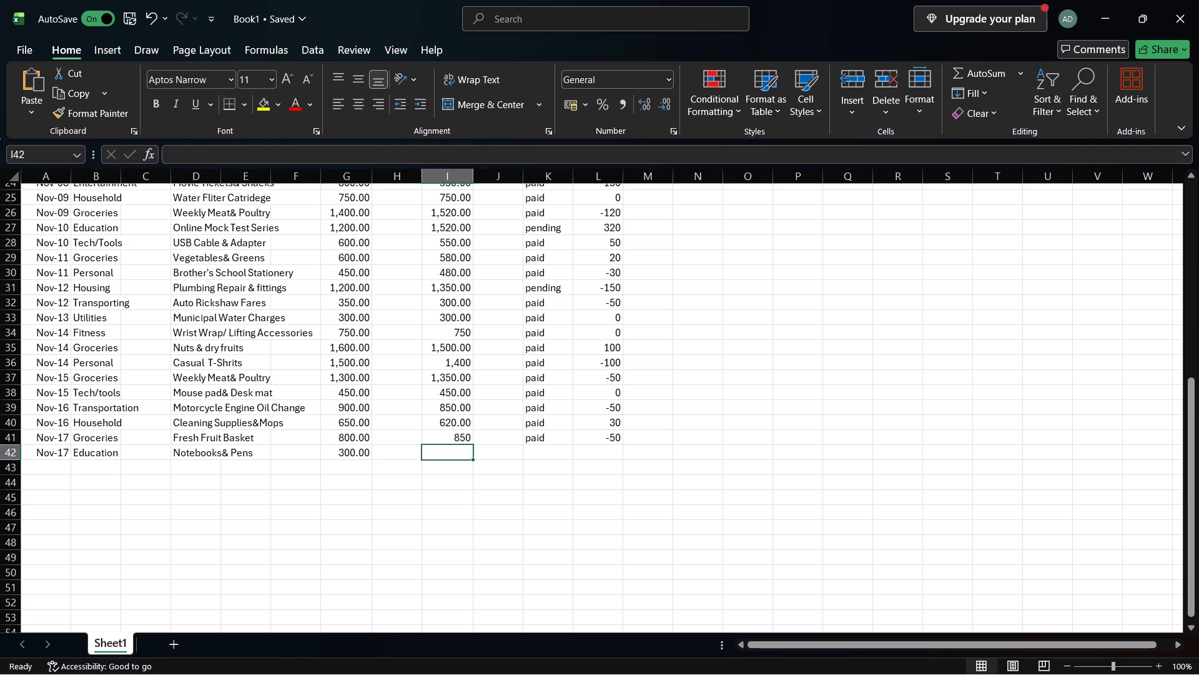
key(2)
text(80.00)
Complete the Notebooks& Pens row with the status paid in K42 and -20 in L42.
click(535, 446)
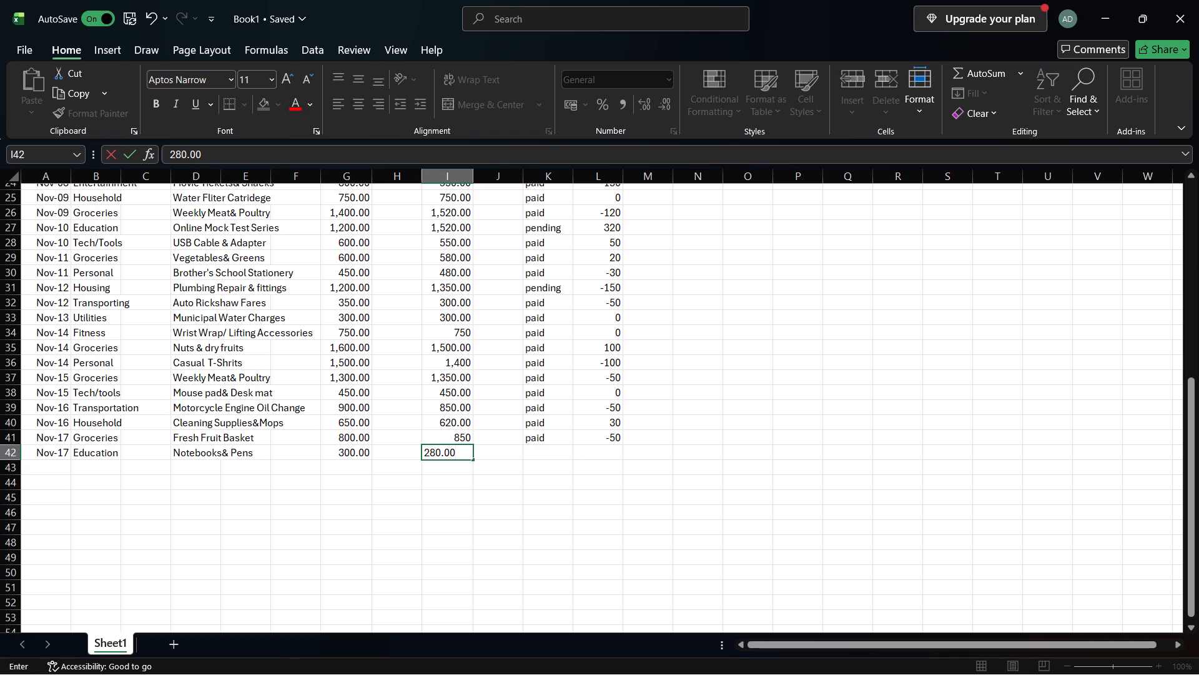
text(paindd)
key(BackSpace)
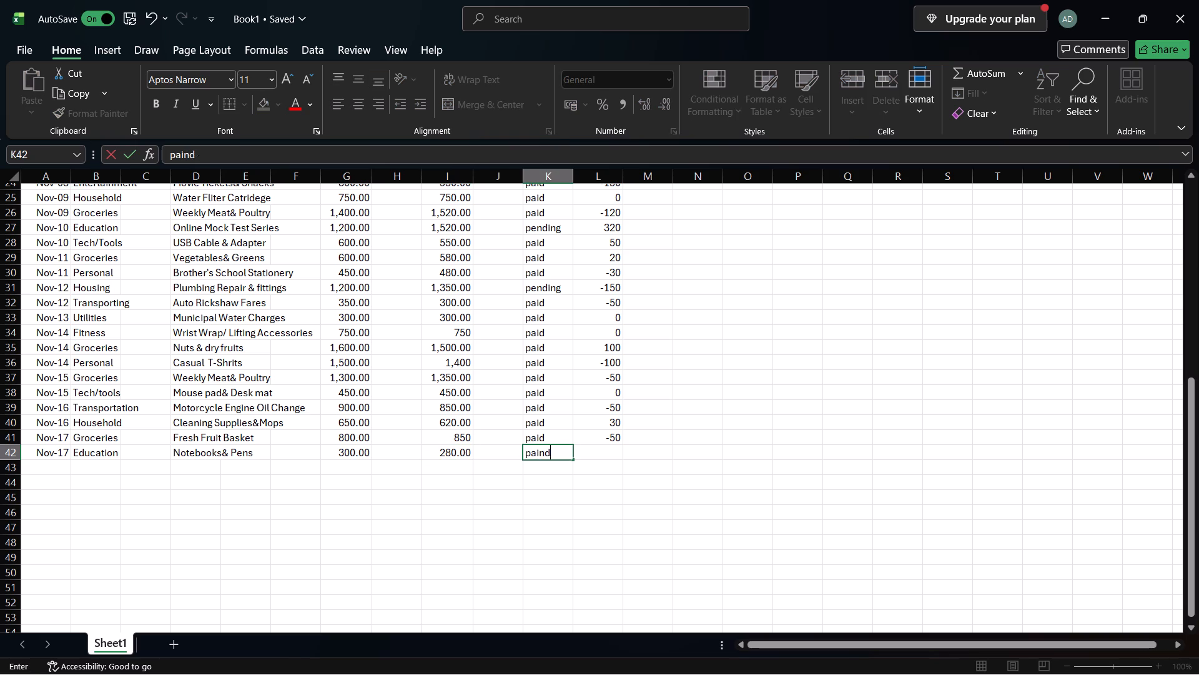
key(BackSpace)
key(d)
key(BackSpace)
key(BackSpace)
key(d)
click(608, 457)
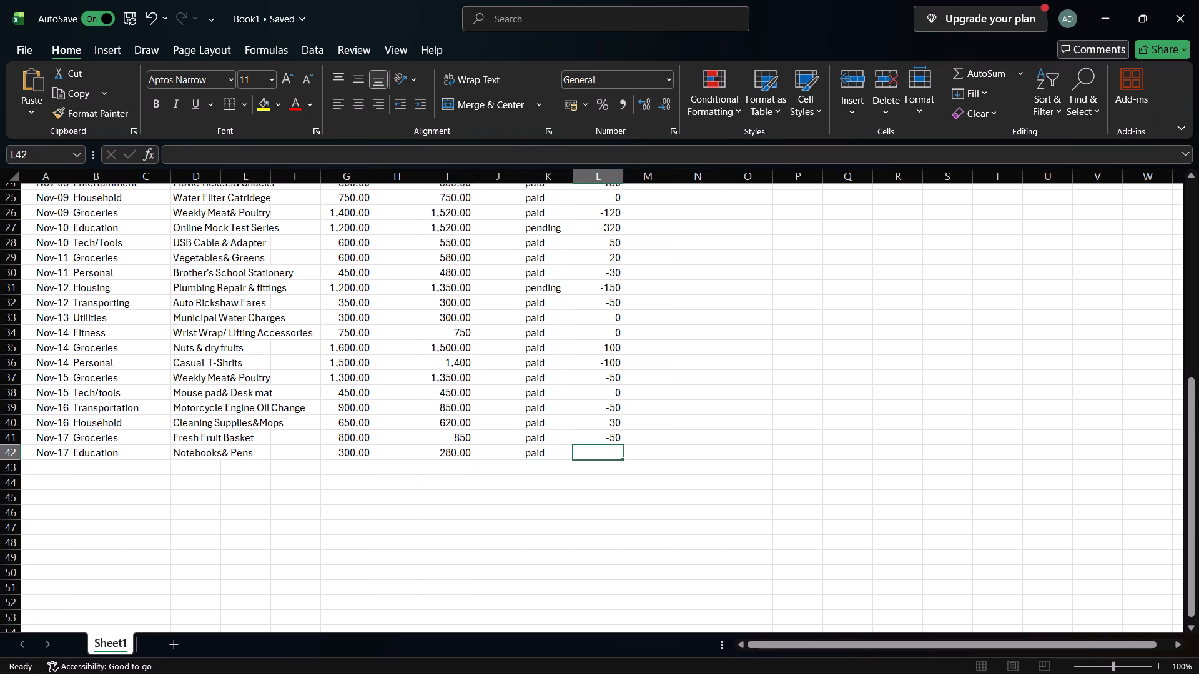
key(minus)
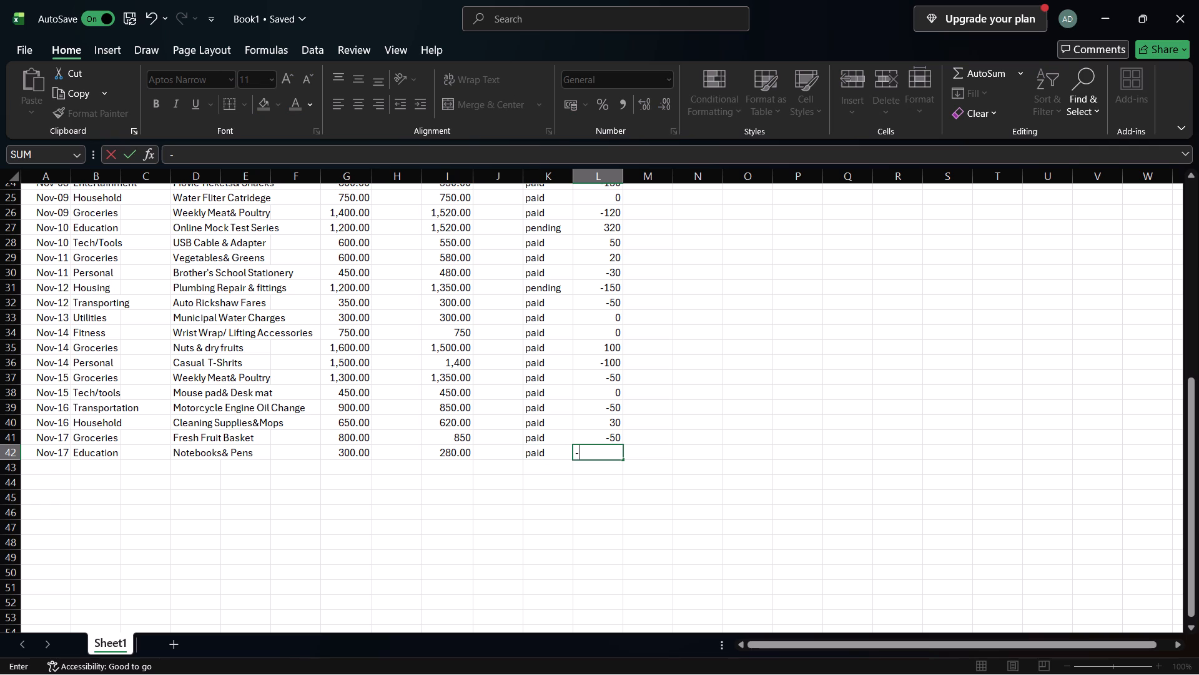
text(20)
key(Return)
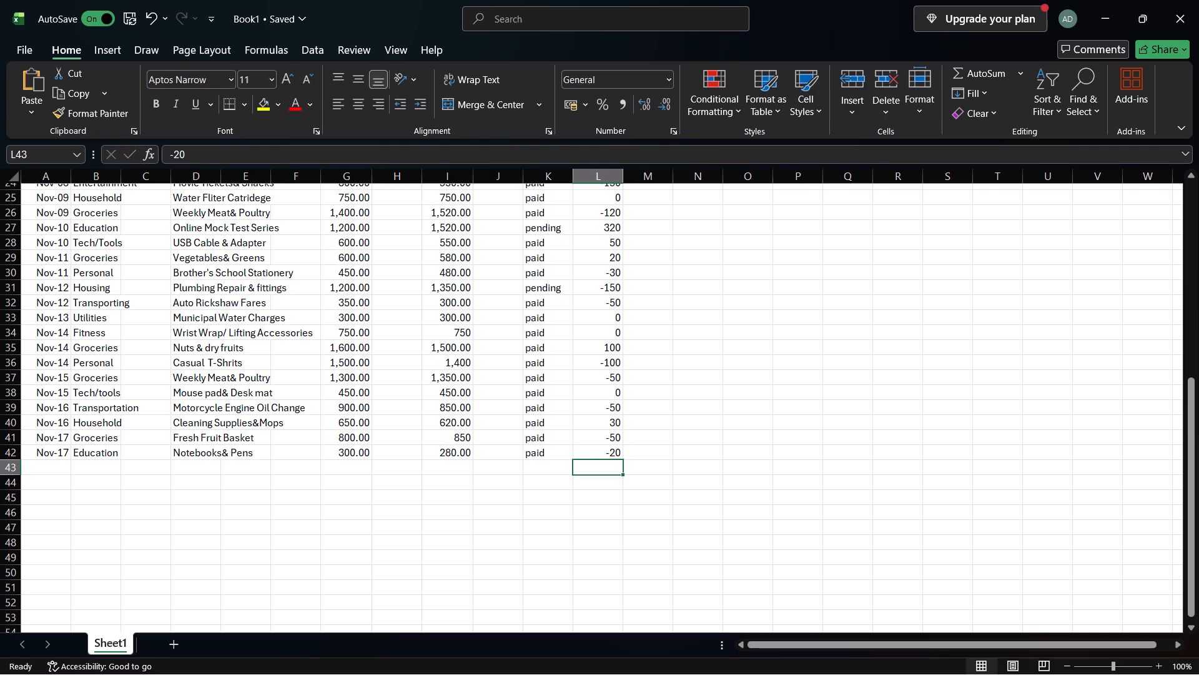
Start row 43 with the date Nov 18 in A43, the category Personal in B43 and the description "Brother's Birthday Gift" in D43.
click(57, 466)
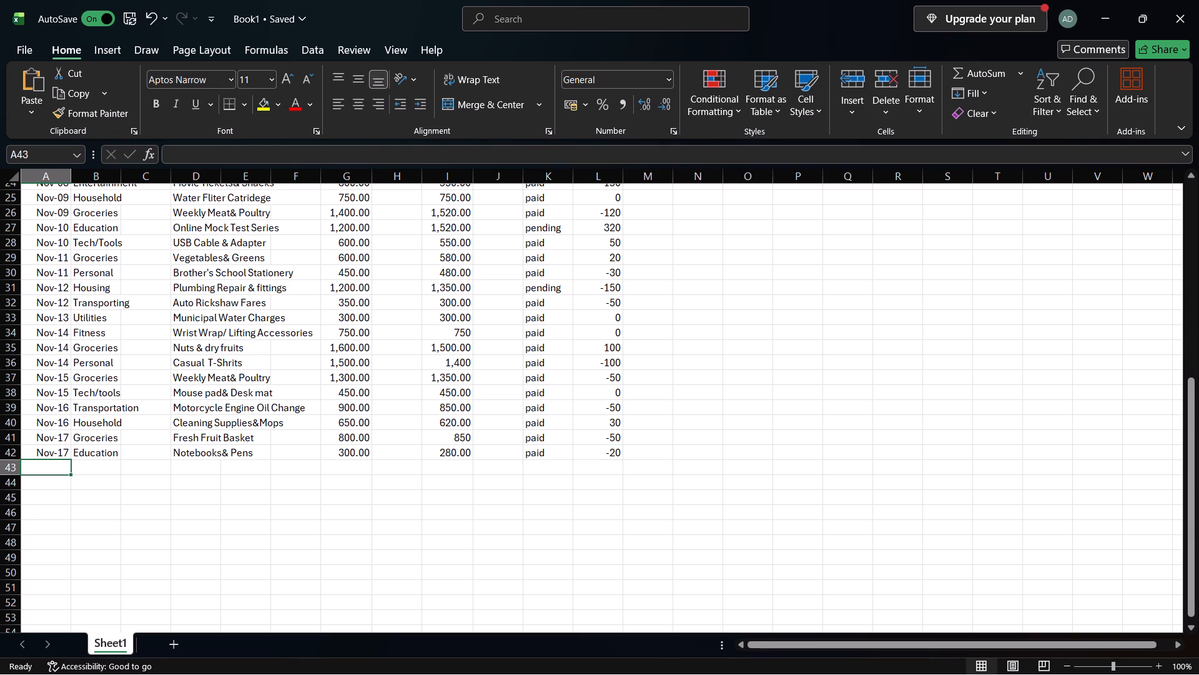
text(Nov 18)
key(Right)
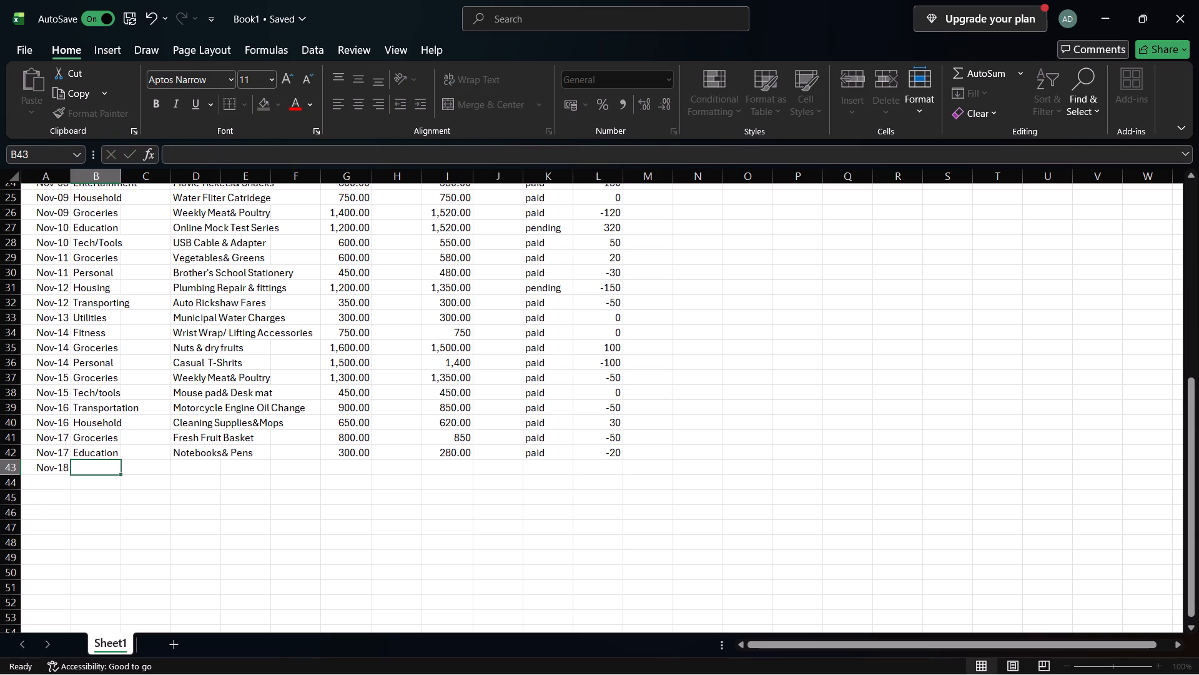
text(Personal)
key(Right)
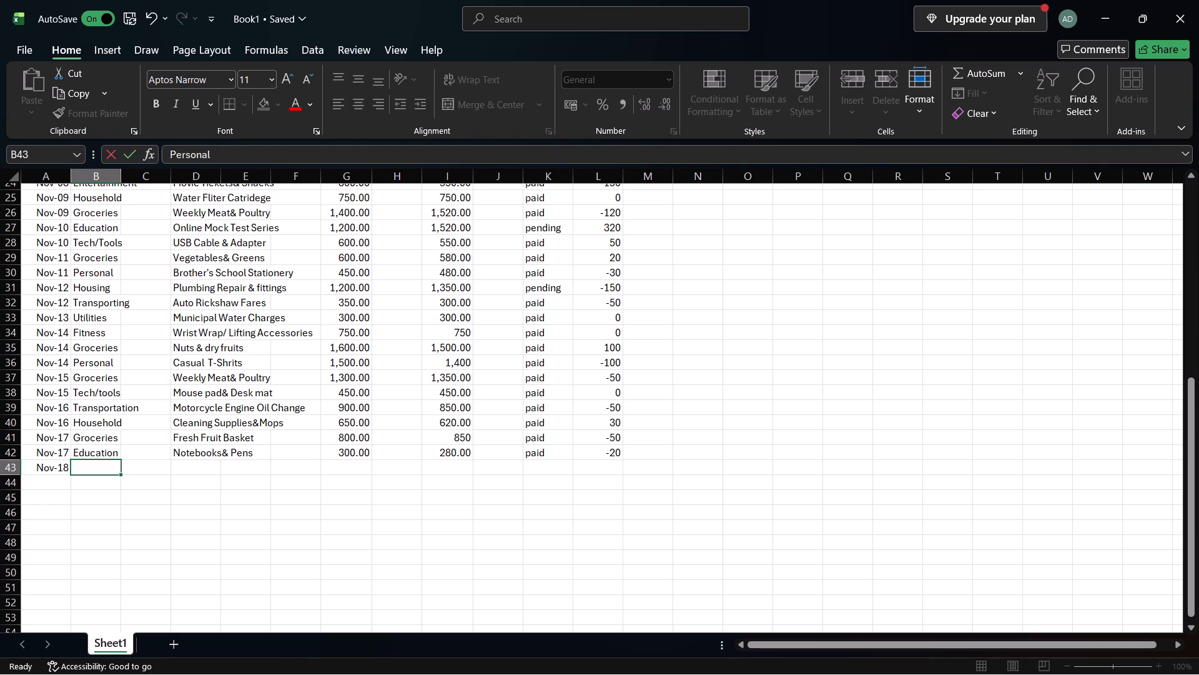
key(Right)
text(BRother)
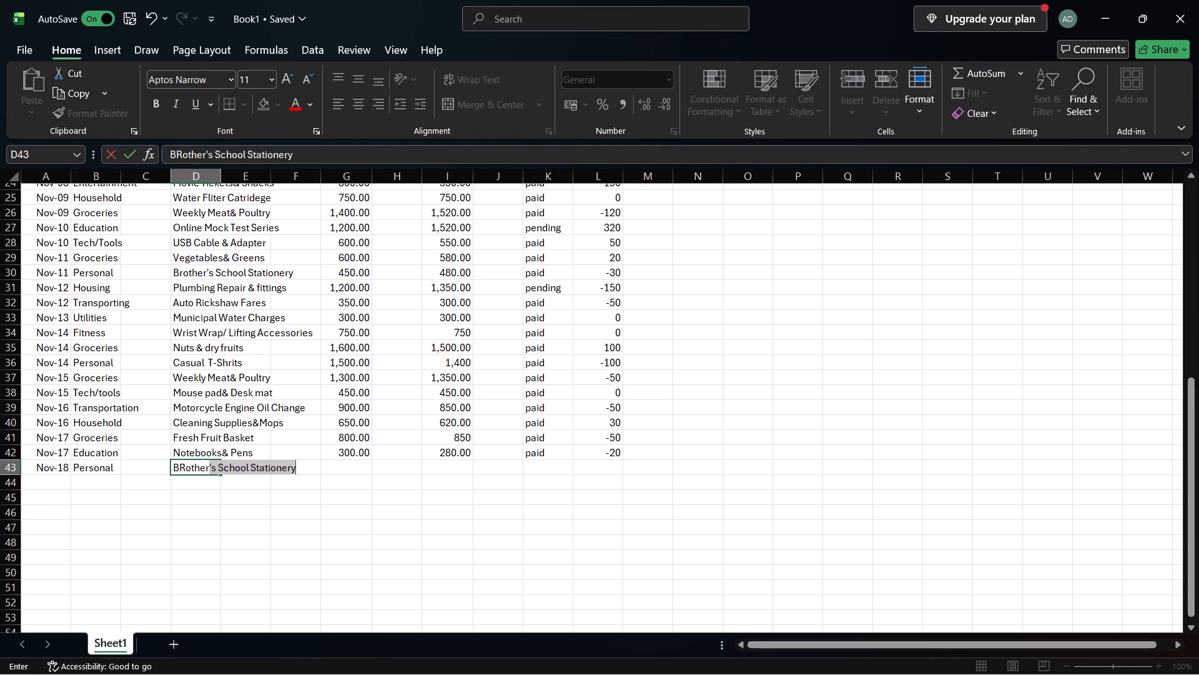
text('s Birthday Gift)
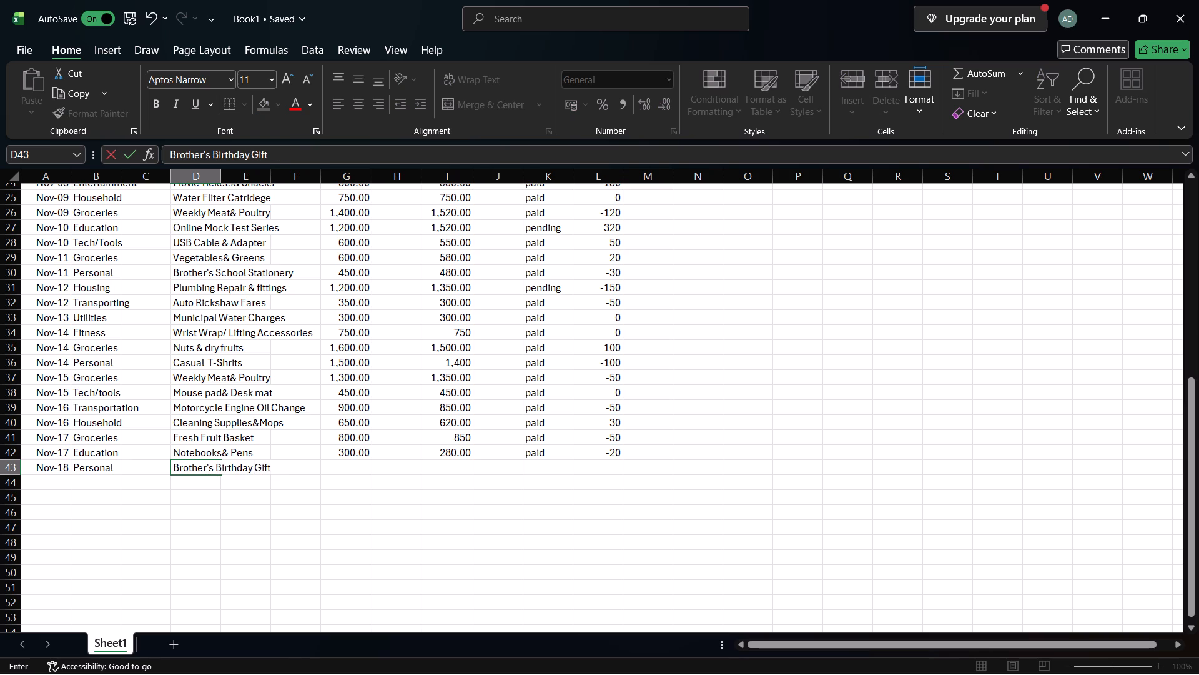
Enter the Brother's Birthday Gift amounts: 2,000.00 in G43 and 1,850.00 in I43.
key(Right)
key(Right)
key(Right)
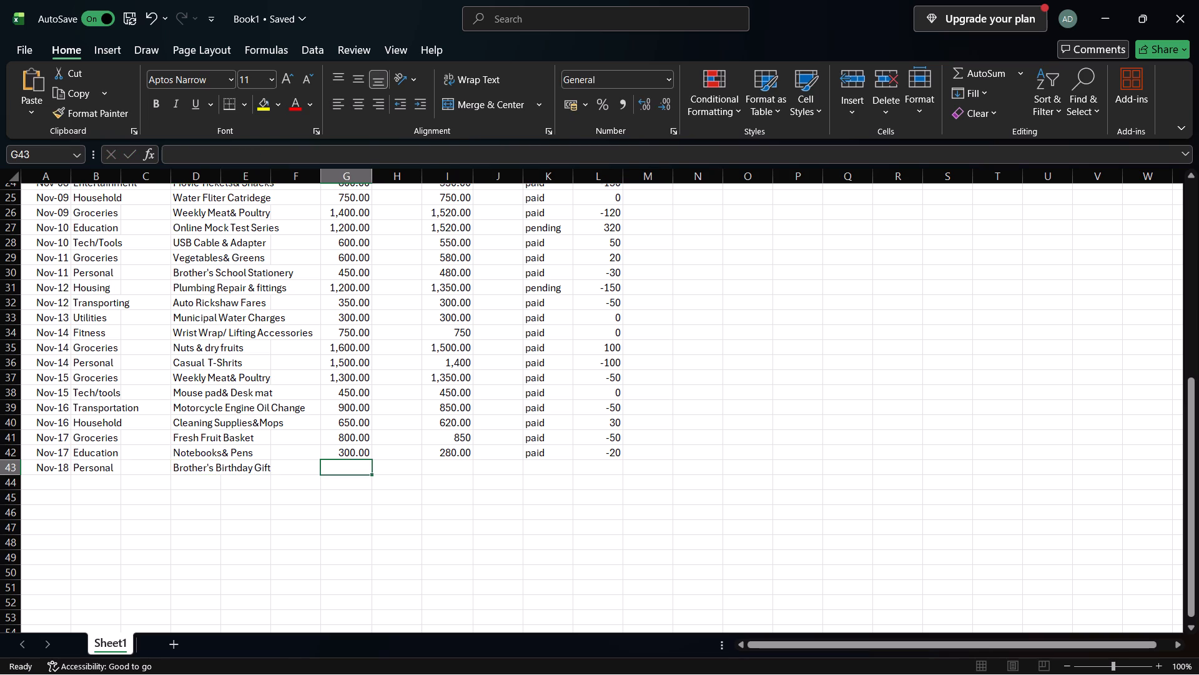
text(2,000)
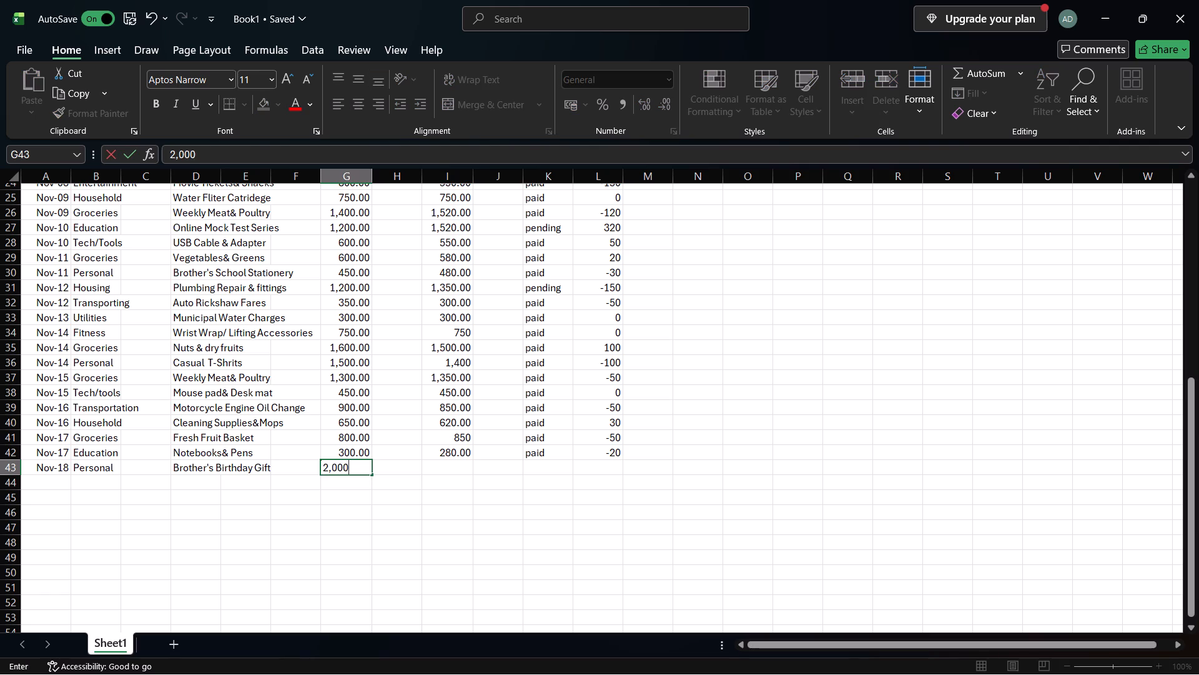
text(.00)
click(443, 468)
key(1)
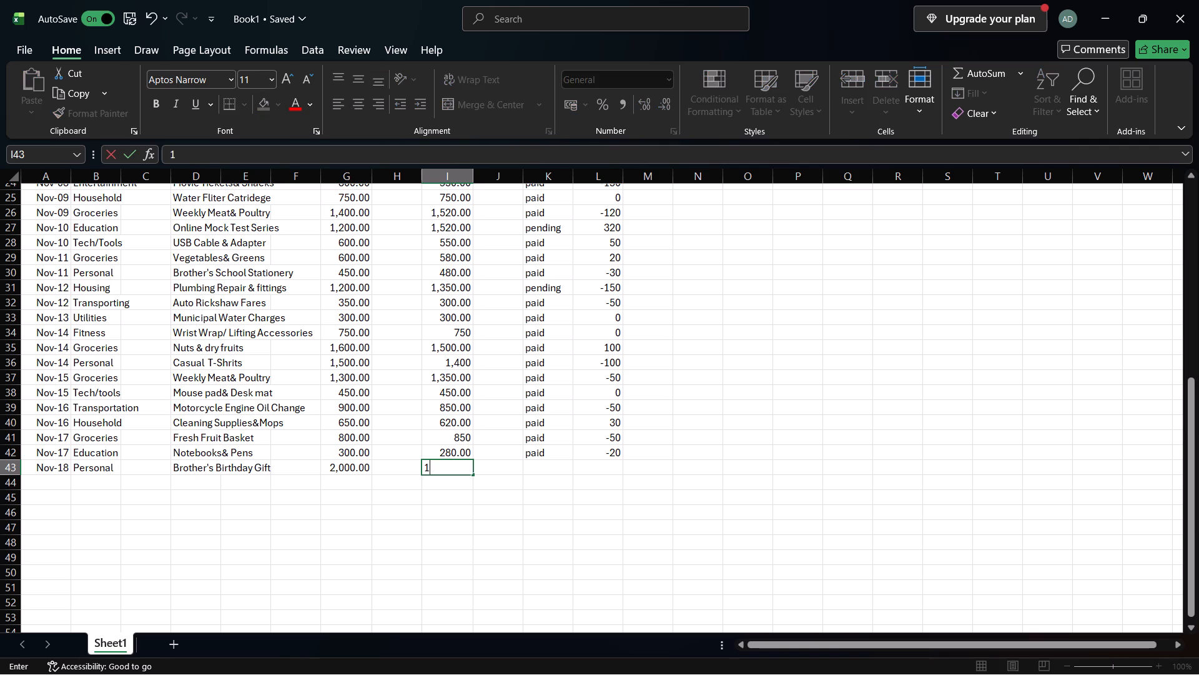
key(comma)
text(850.00)
Enter the status paid in K43 for the Brother's Birthday Gift row.
key(Right)
key(Right)
text(paid)
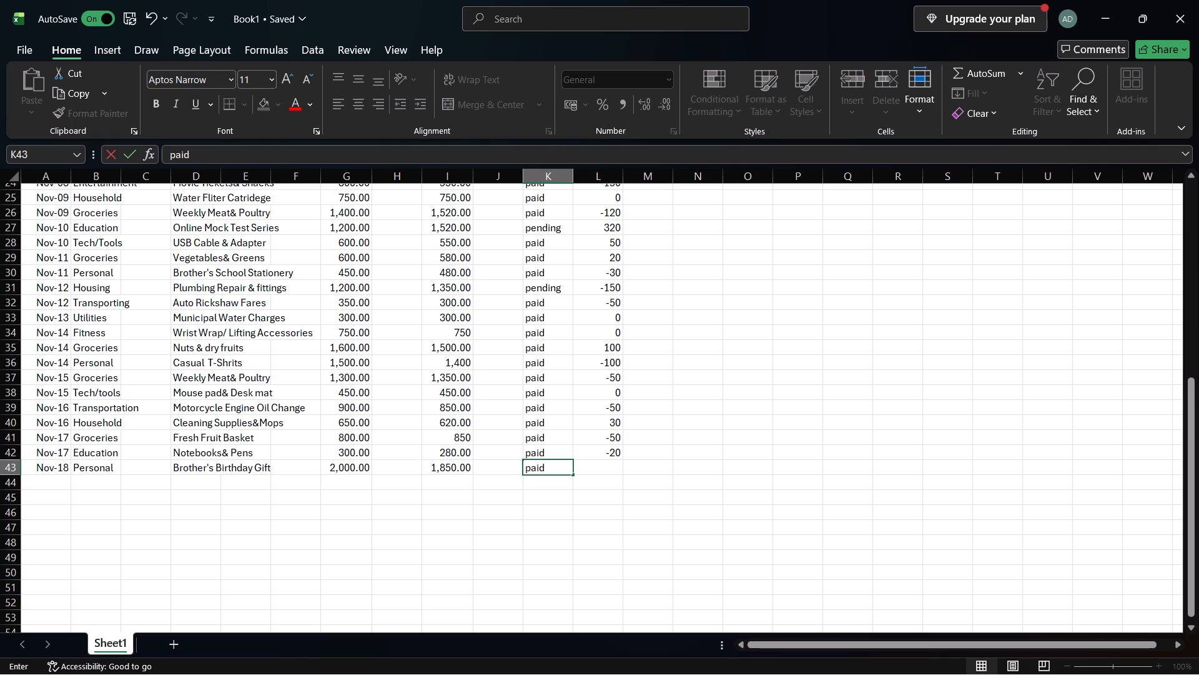
click(624, 469)
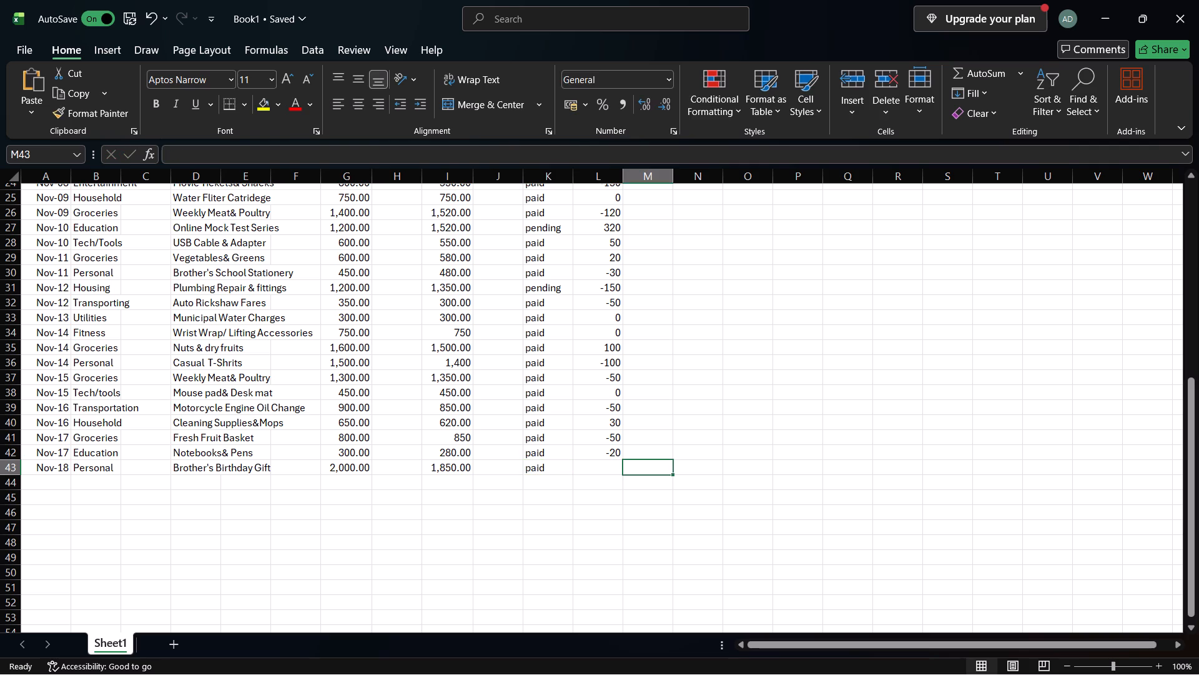
Enter the difference -150 in L43 for the Brother's Birthday Gift row.
click(607, 468)
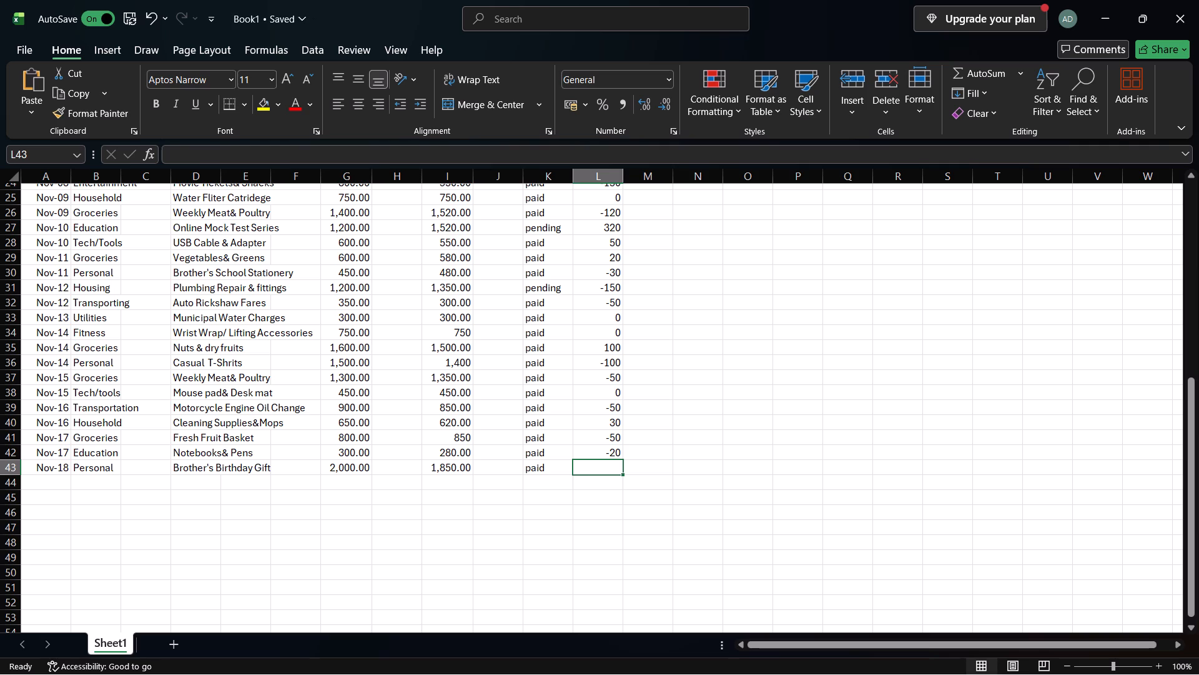
text(-150)
Start row 44 with the date Nov 18 in A44, the category Health in B44 and the description "First Aid& Pain Relief Spray" in D44.
click(65, 487)
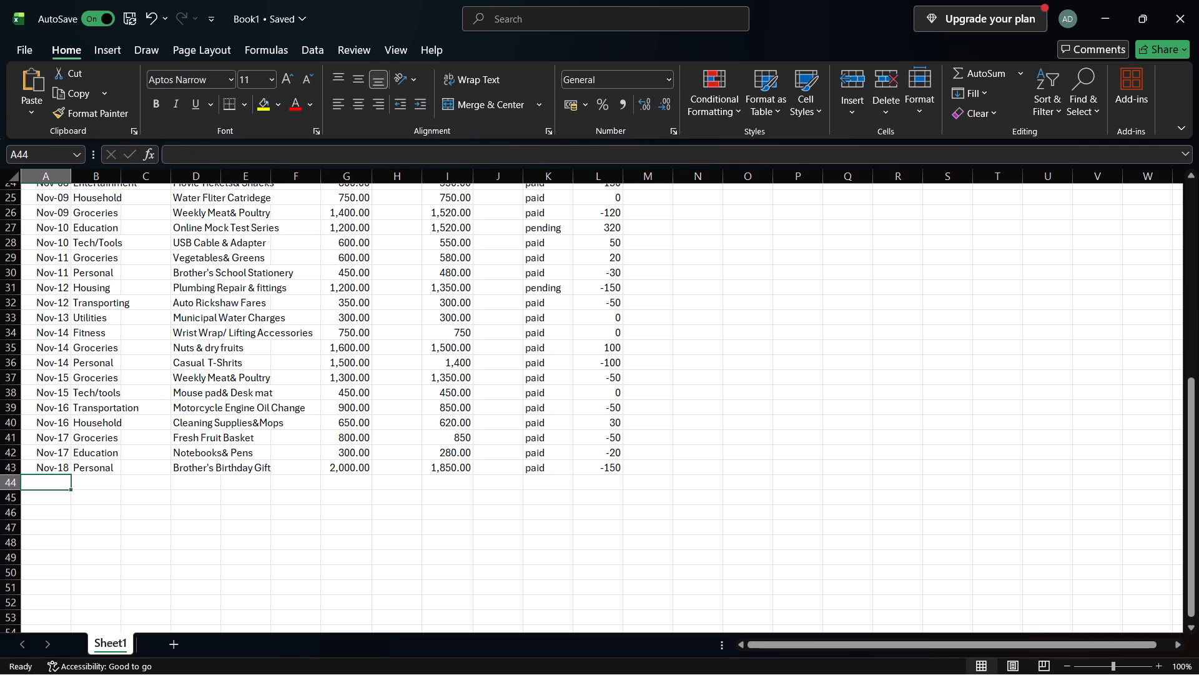
text(nov)
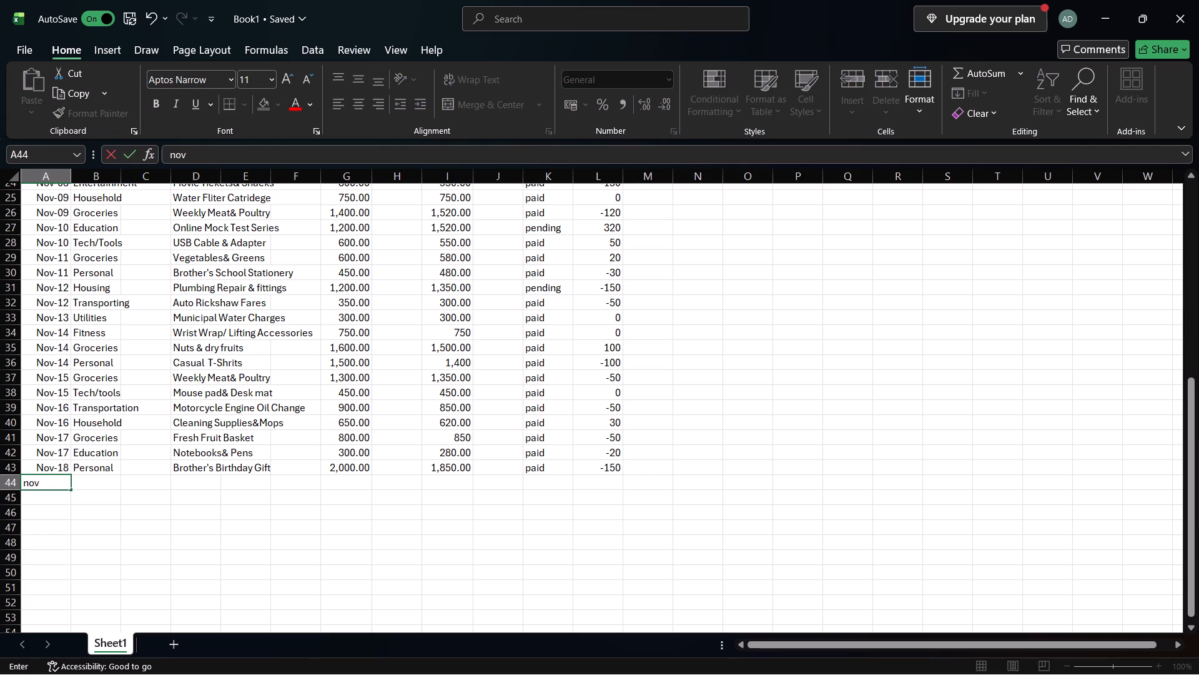
text(18)
key(Right)
text(Health)
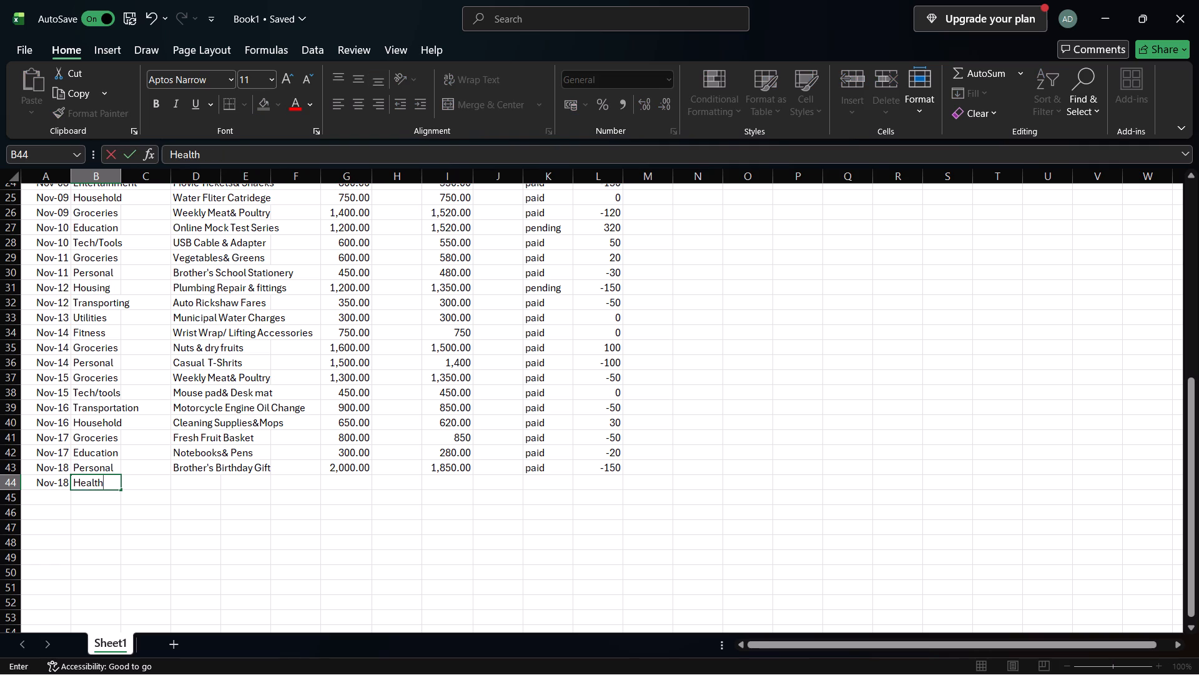
click(199, 481)
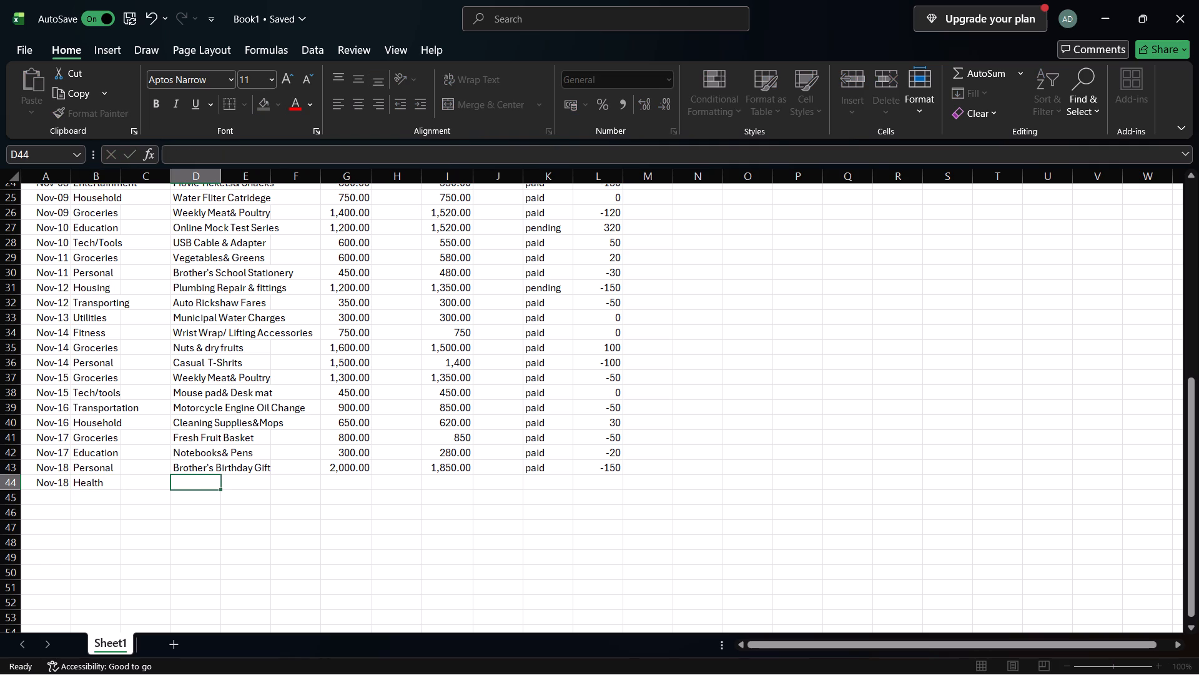
text(First Aid)
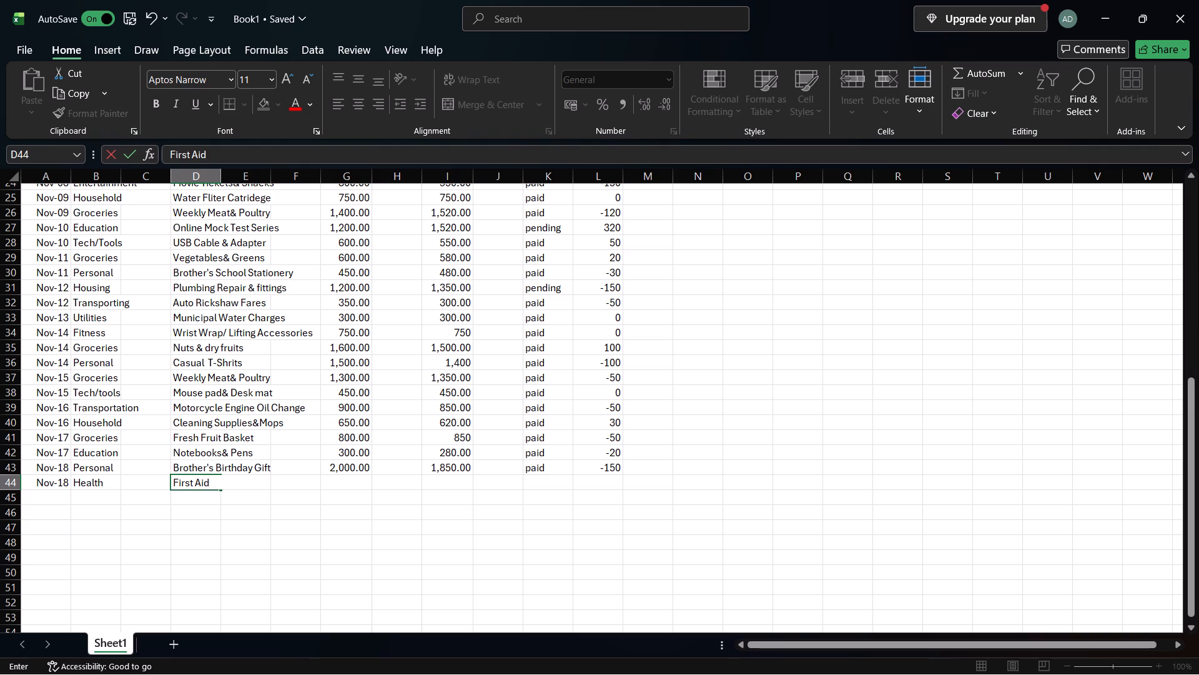
key(shift+ampersand)
key(space)
text(Pain Relief)
key(space)
text(Spray)
Enter the First Aid& Pain Relief Spray amounts: 400.00 in G44 and 420.00 in I44.
click(342, 484)
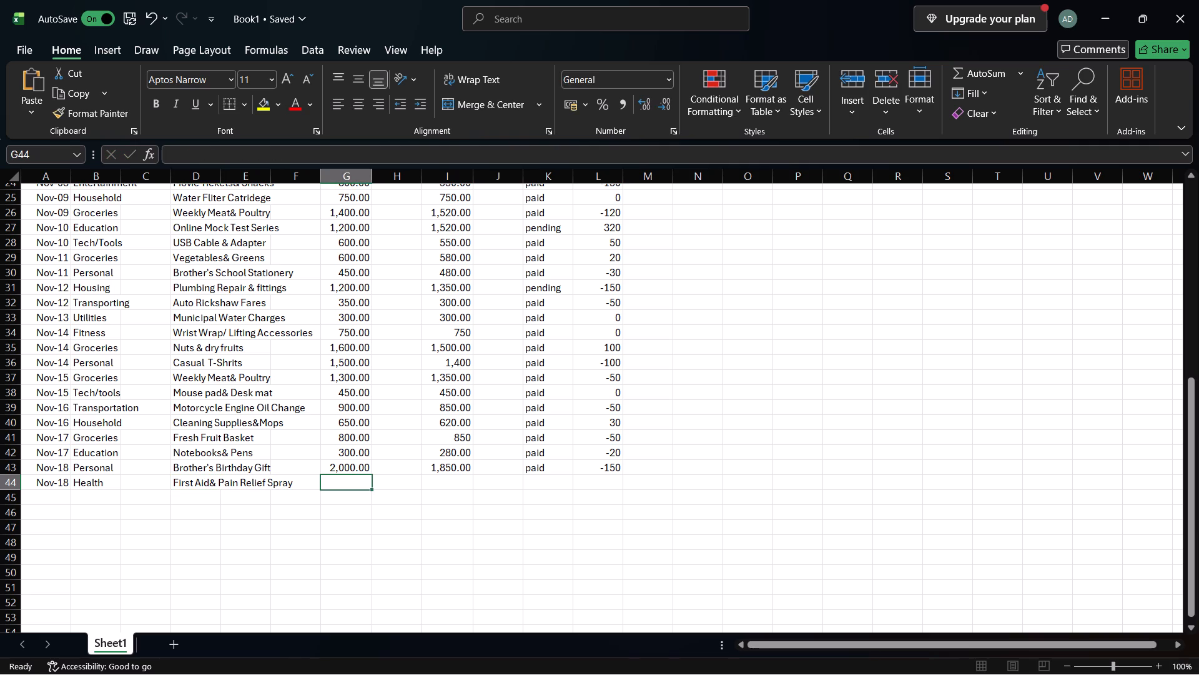
text(400.00)
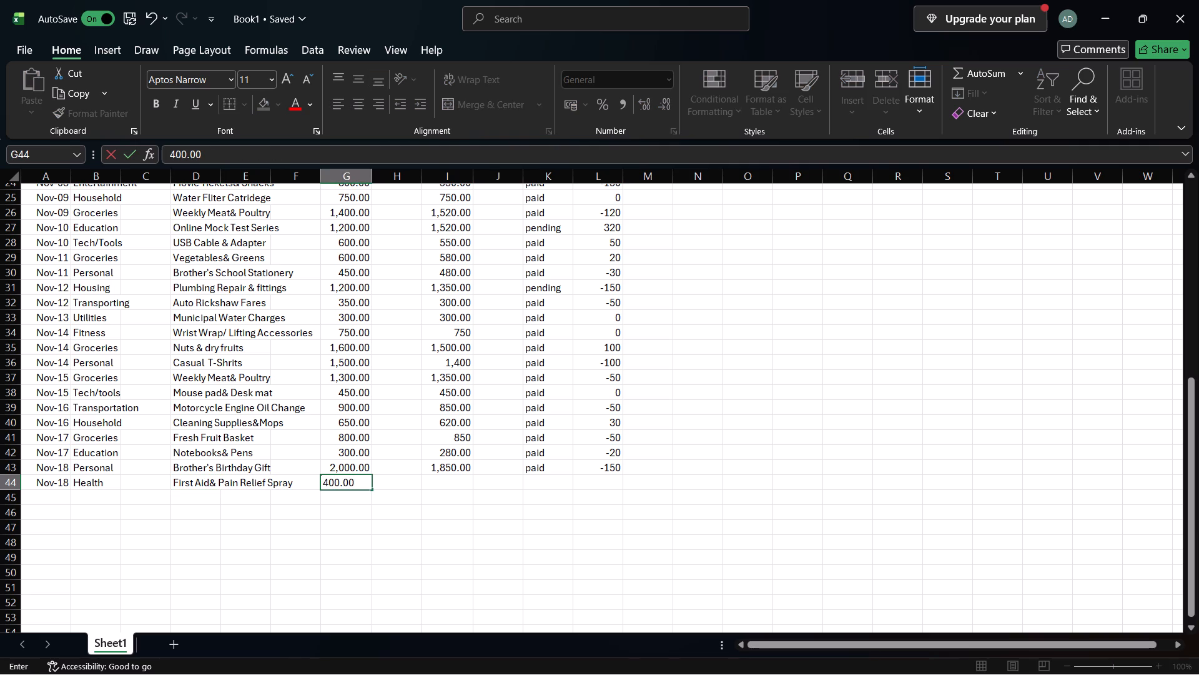
key(Insert)
key(Insert)
key(Right)
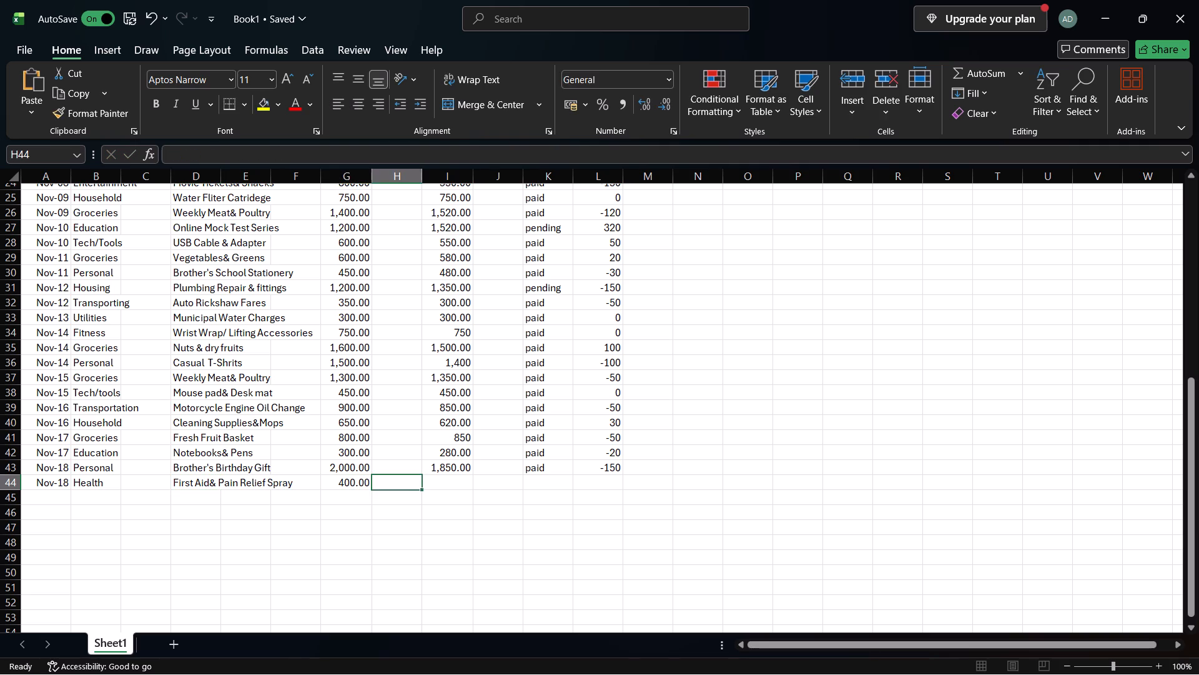
key(Right)
key(Right)
key(Left)
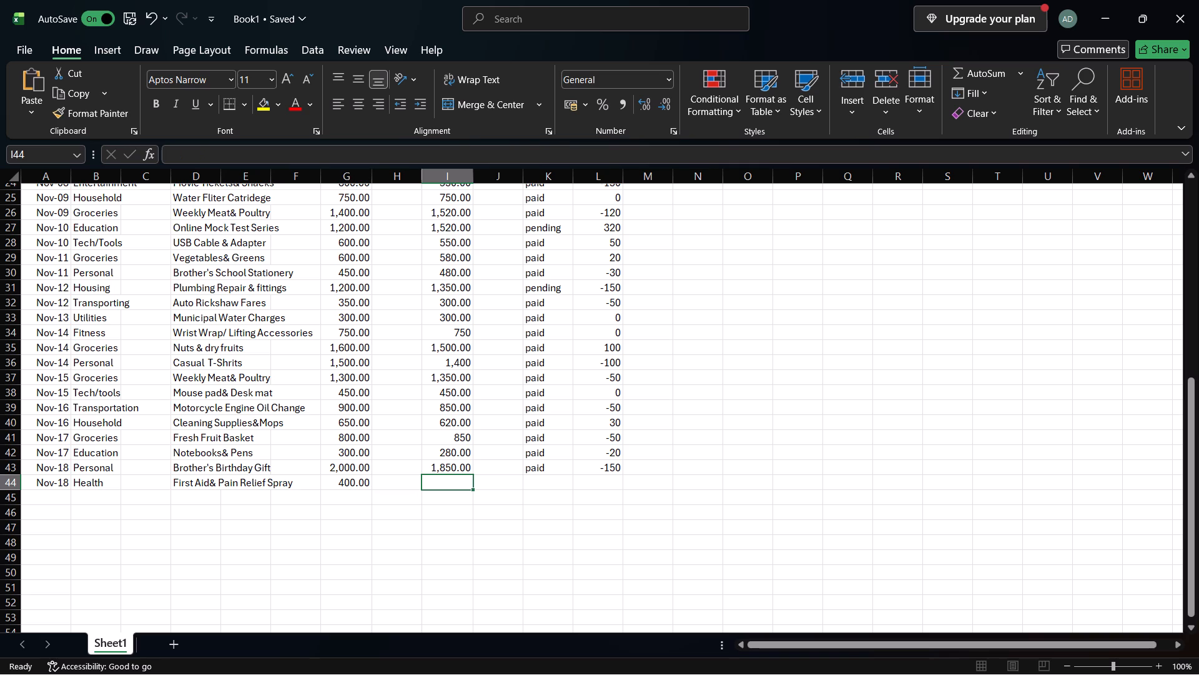
text(420.00)
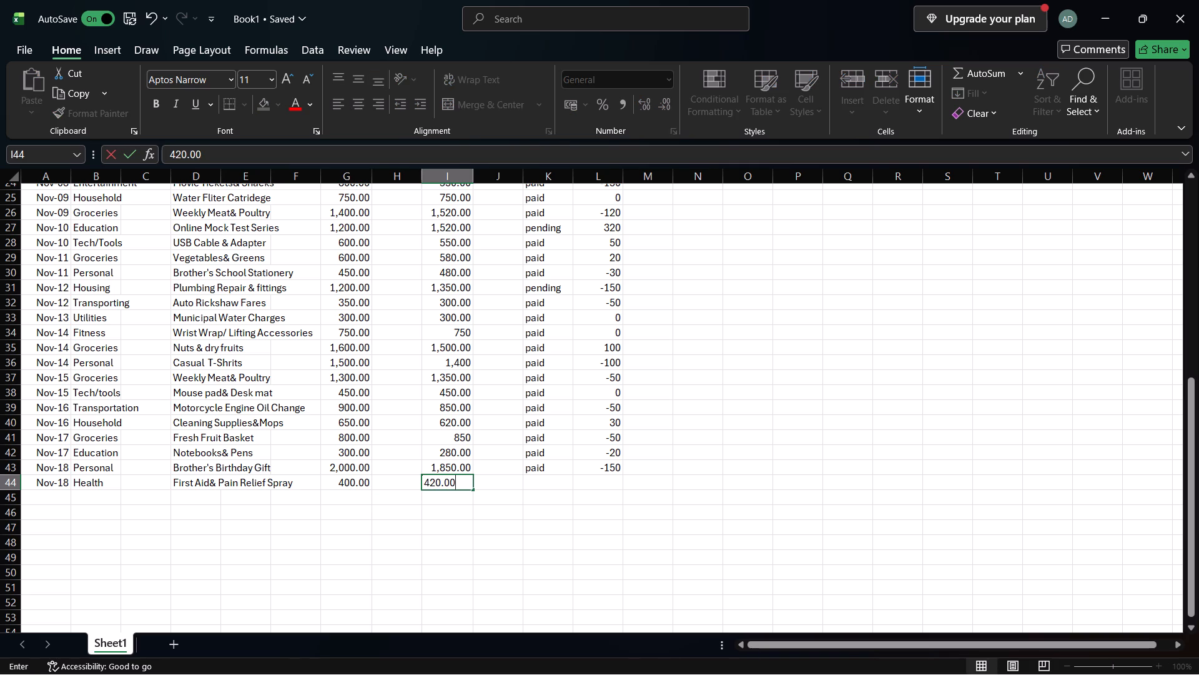
Complete the First Aid& Pain Relief Spray row with the status paid in K44 and +20 in L44.
click(543, 484)
text(paid)
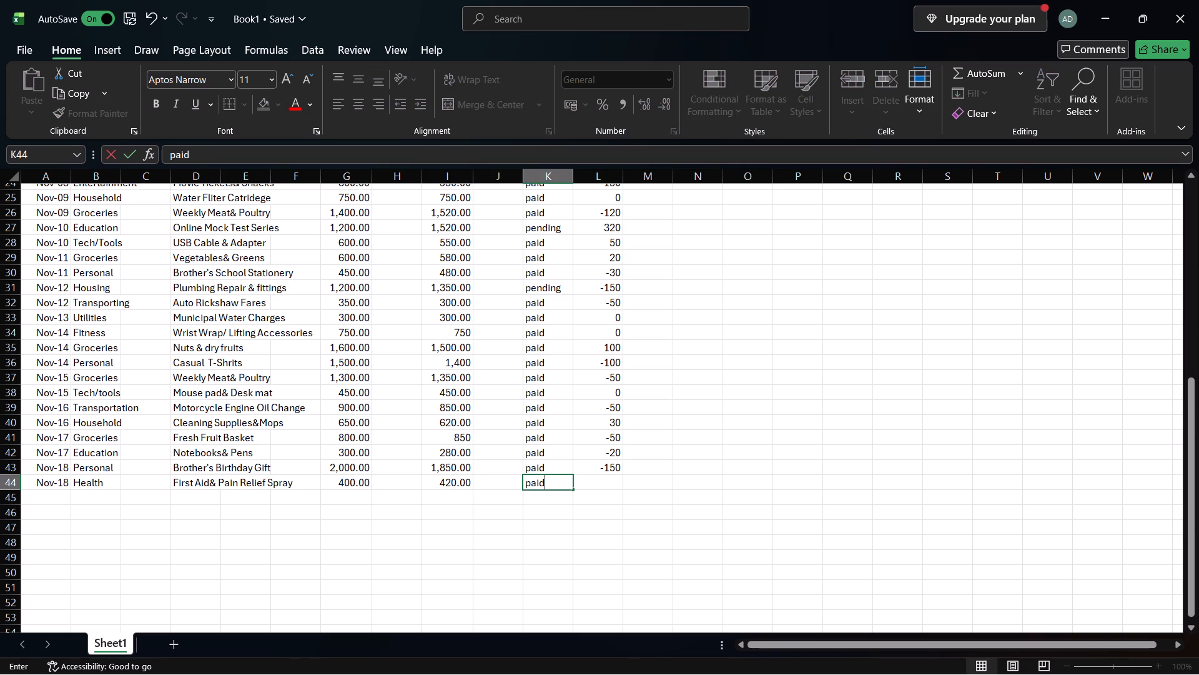
click(599, 488)
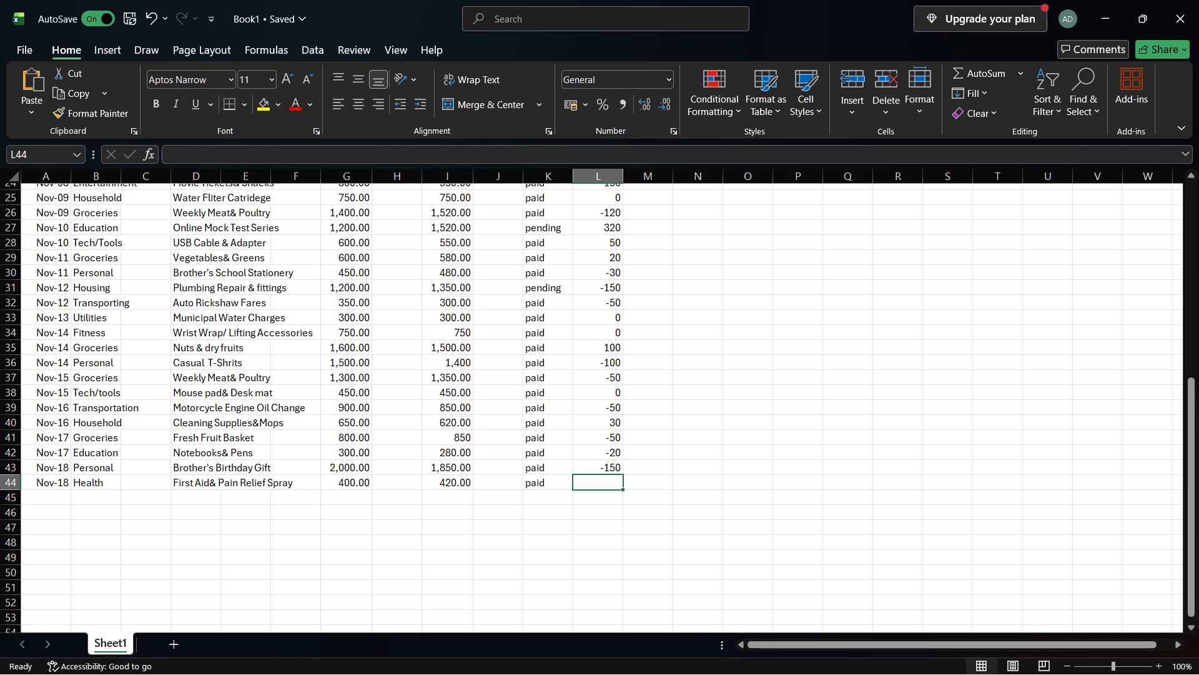
text(+20)
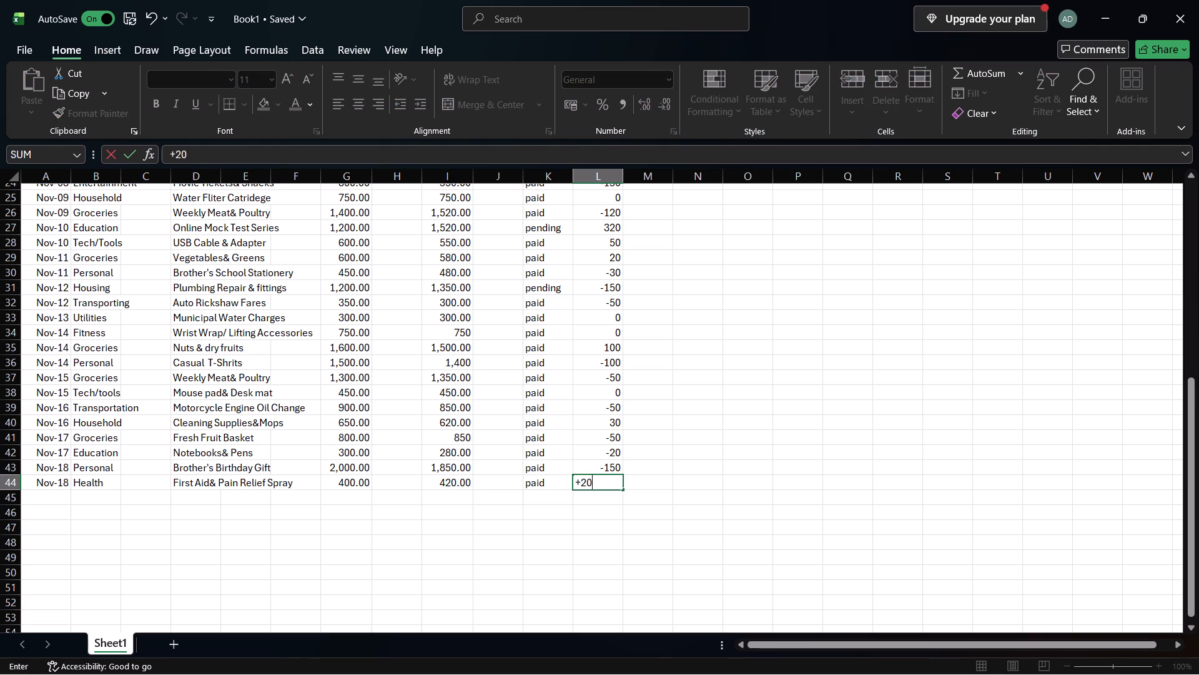
key(Return)
key(Down)
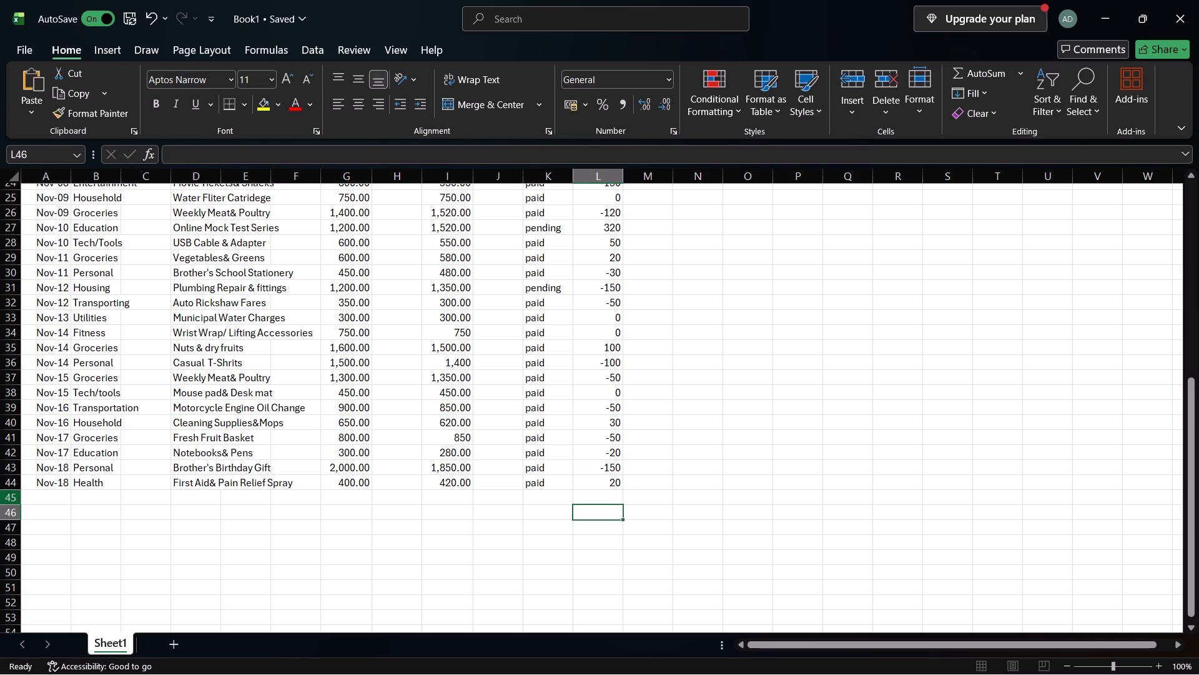
Start row 45 with the date Nov 19 in A45, the category Groceries in B45 and the description "Supermarket Snacks & Oats" in D45.
click(60, 499)
key(shift+n)
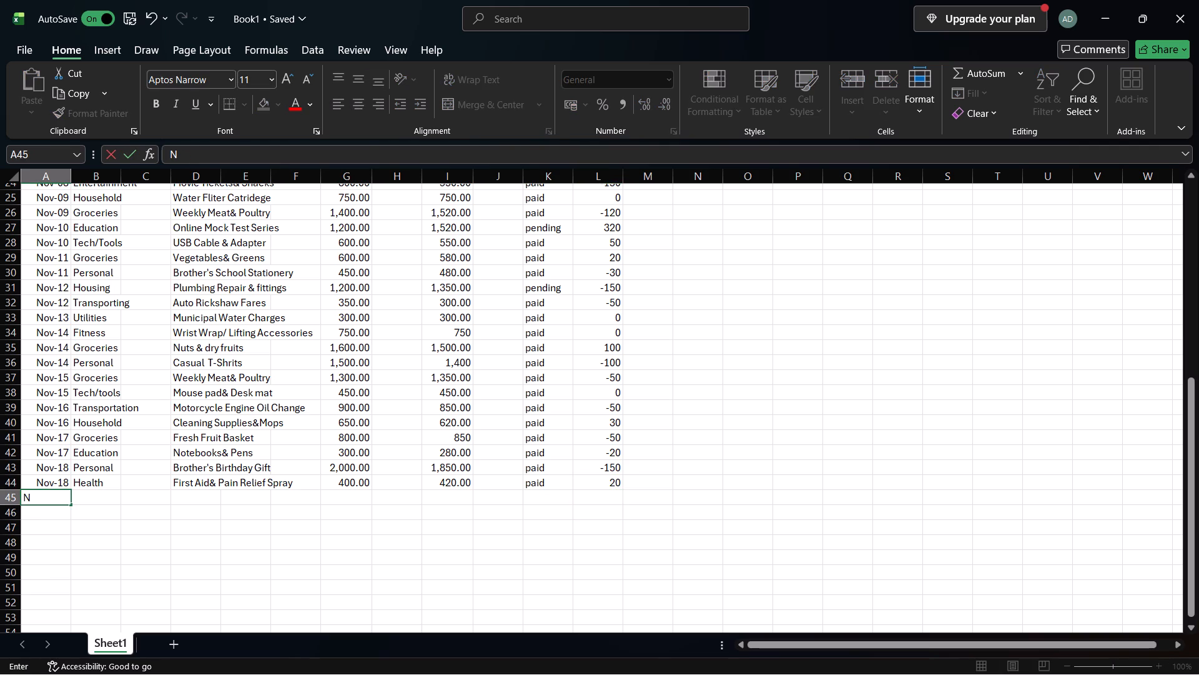
text(ov)
key(space)
text(19)
key(Right)
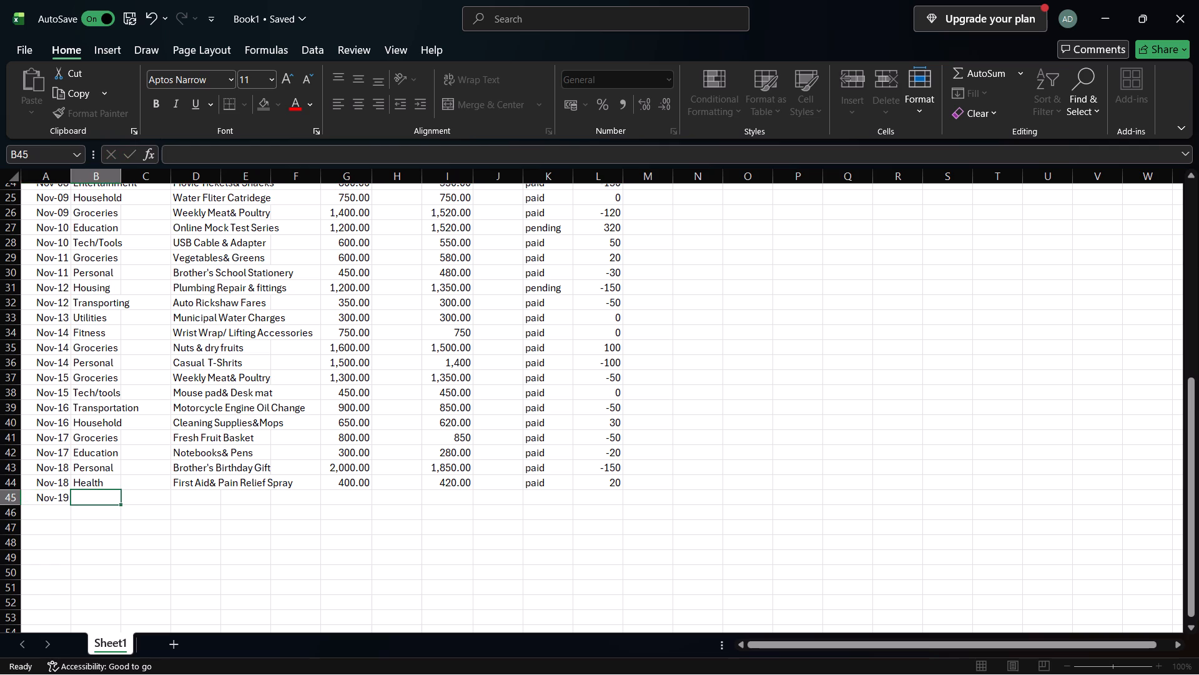
key(shift+g)
text(rocerie)
key(s)
click(204, 500)
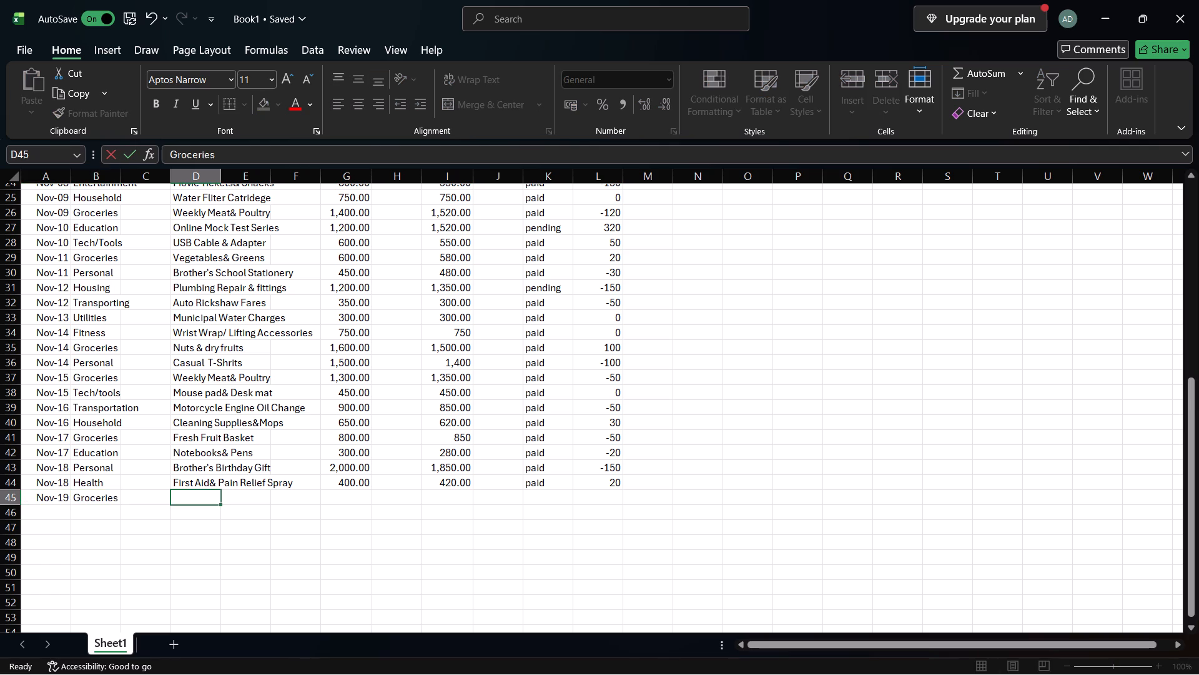
text(Super)
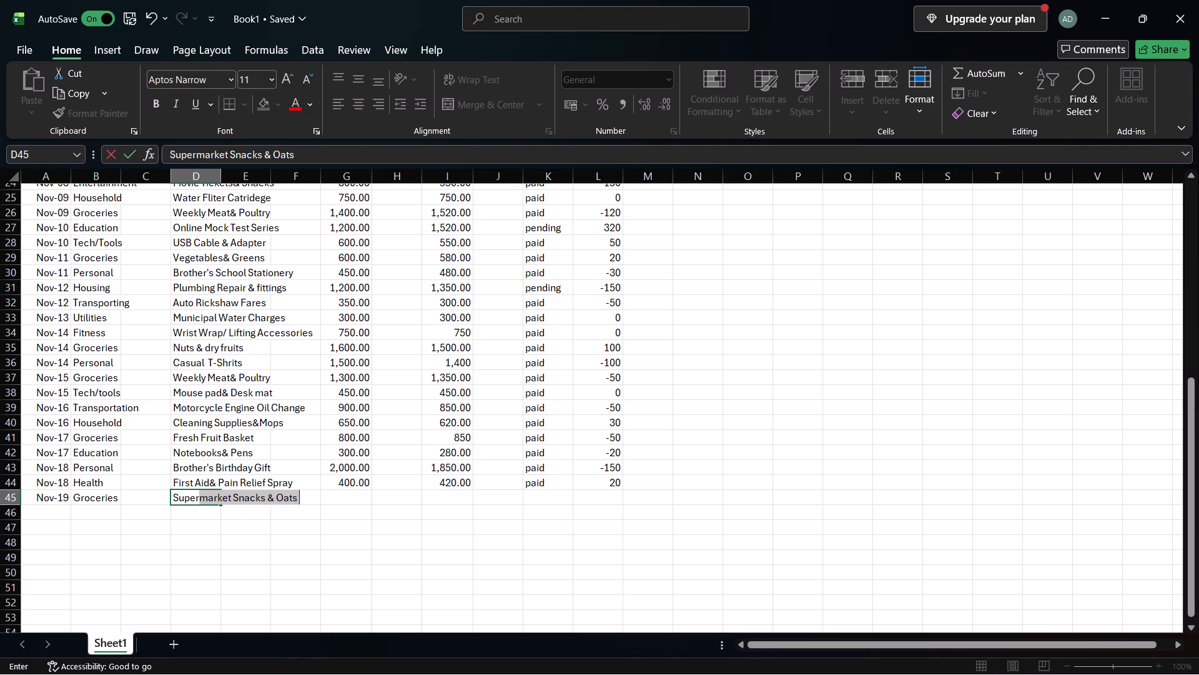
key(Tab)
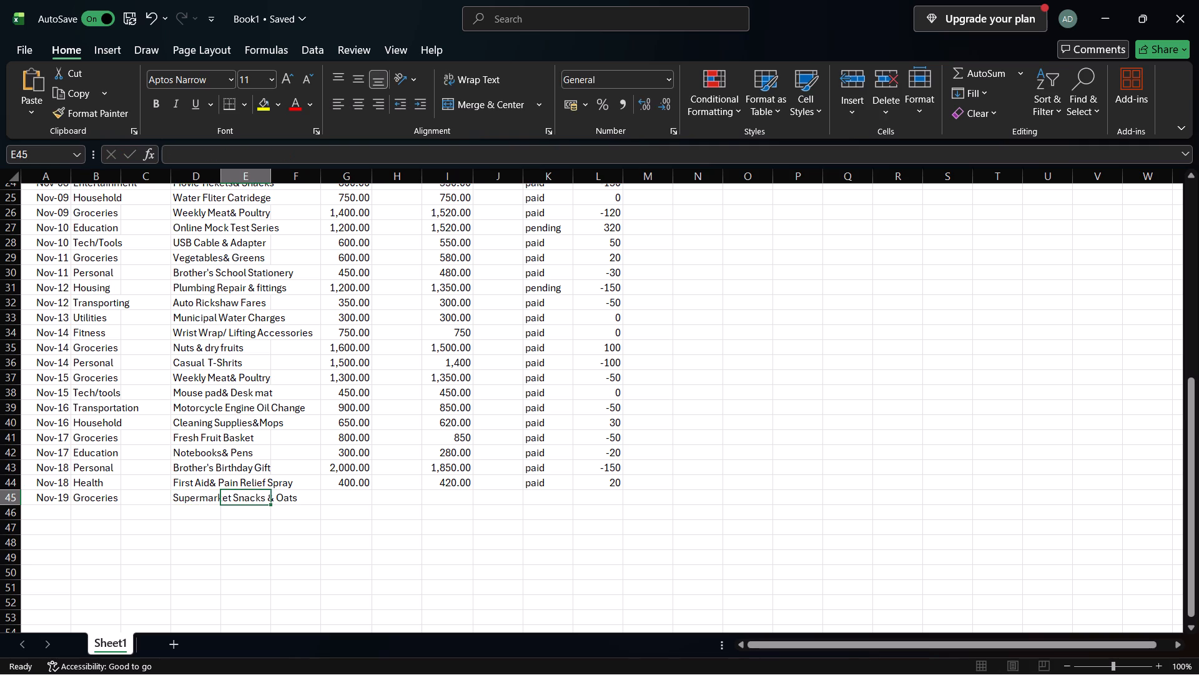
Enter the Supermarket Snacks & Oats amounts: 2,500.00 in G45 and 2,610.00 in I45.
click(367, 499)
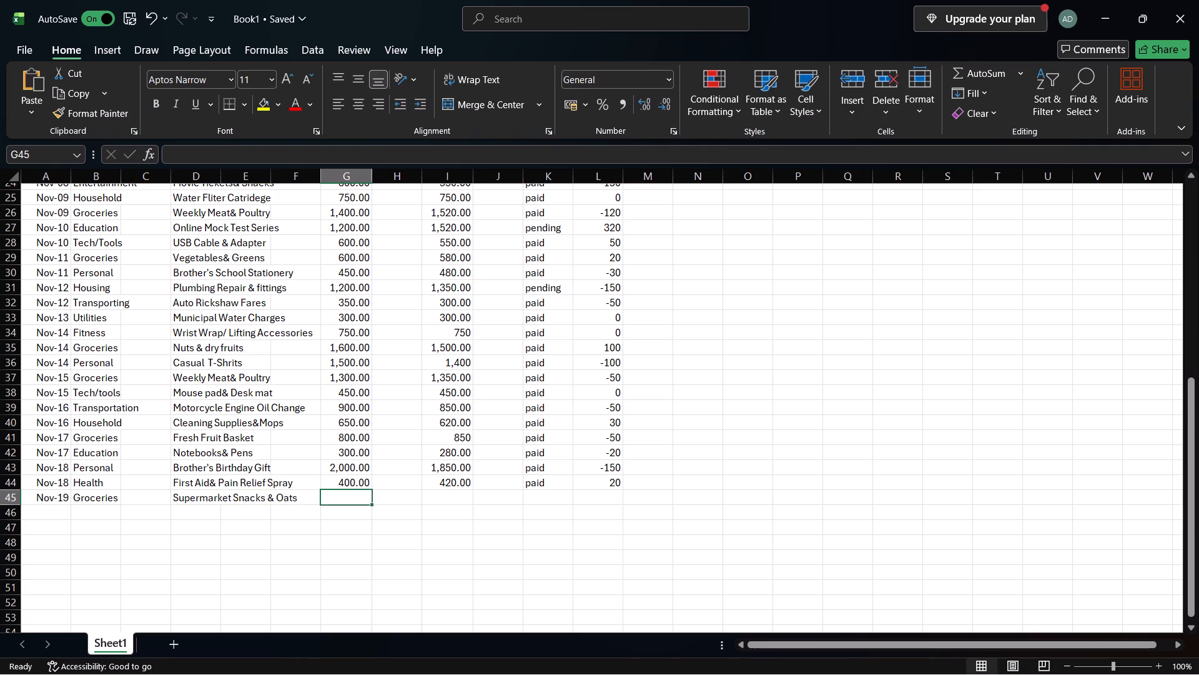
text(2,500)
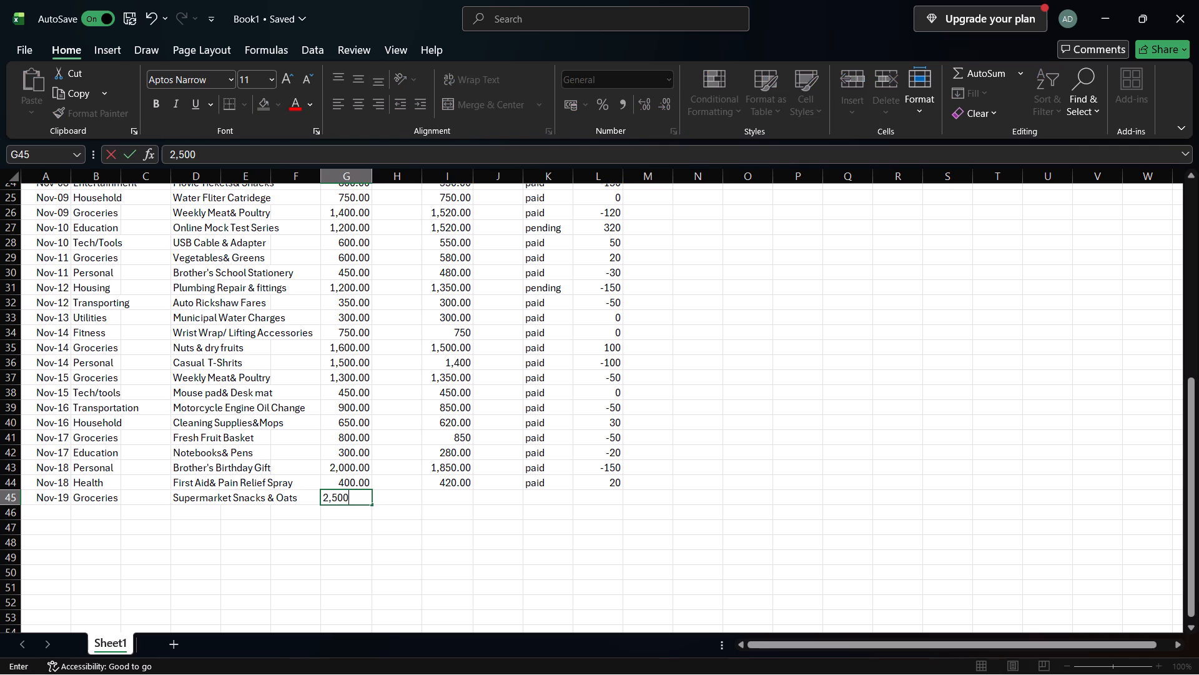
text(.00)
key(Right)
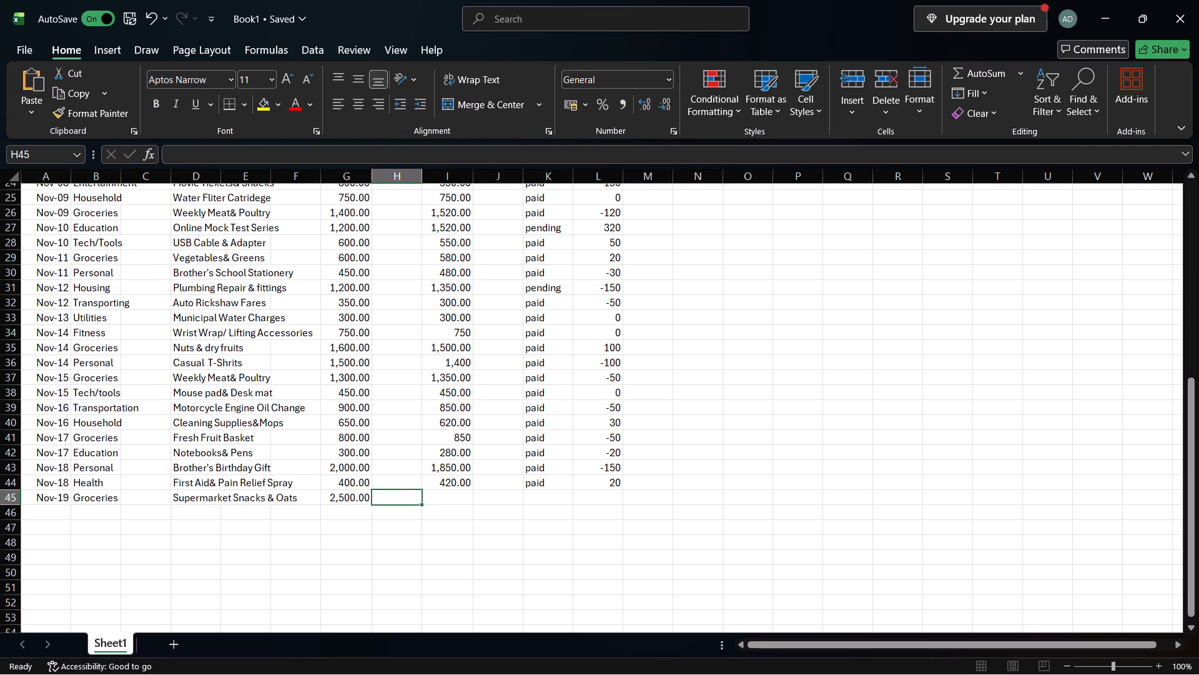
key(Right)
text(261)
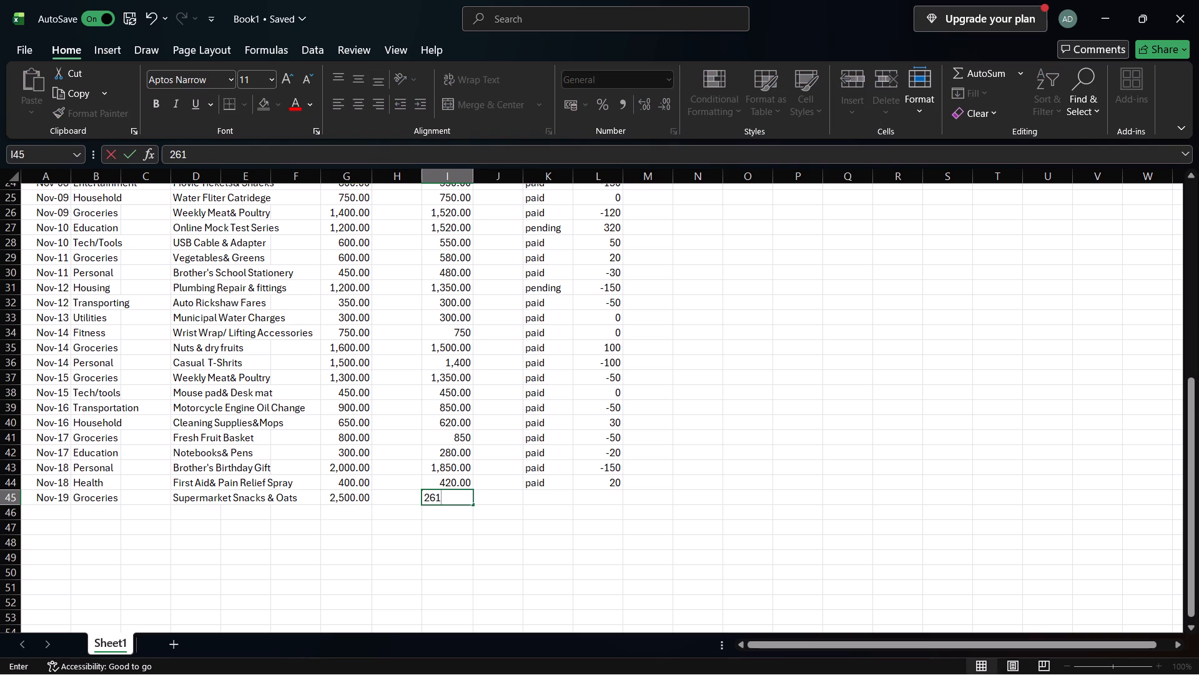
key(BackSpace)
key(BackSpace)
key(comma)
text(61)
text(0.00)
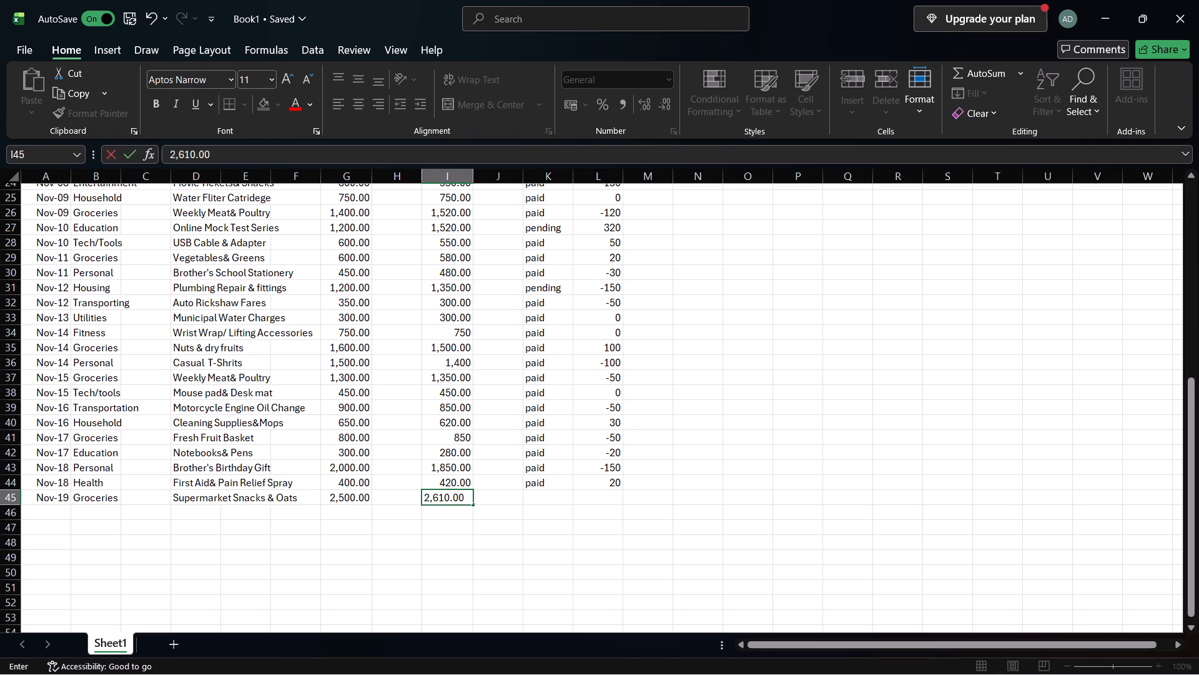
Complete the Supermarket Snacks & Oats row with the status paid in K45 and 110 in L45.
click(531, 497)
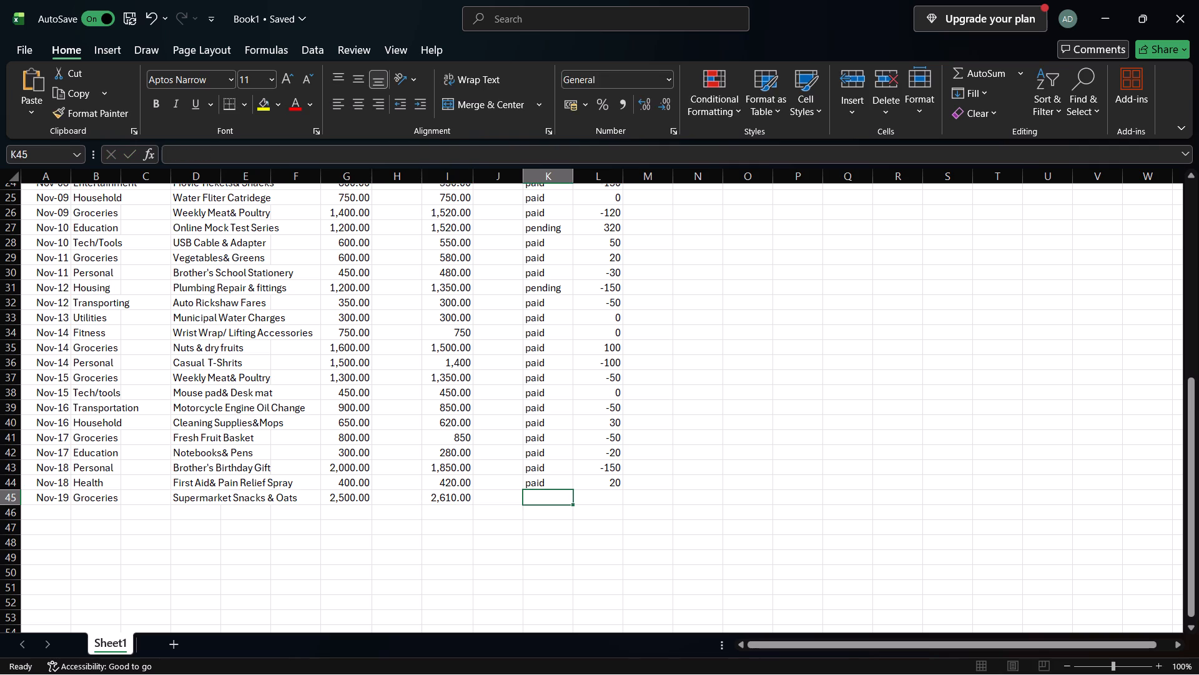
text(paid)
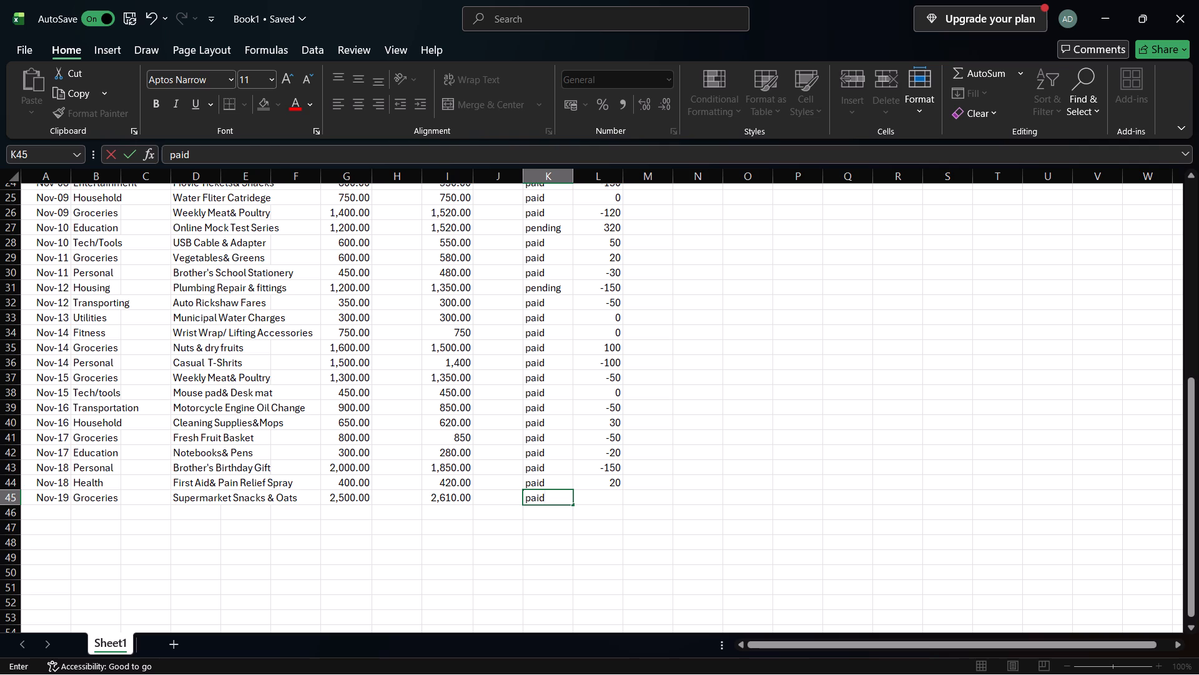
click(605, 499)
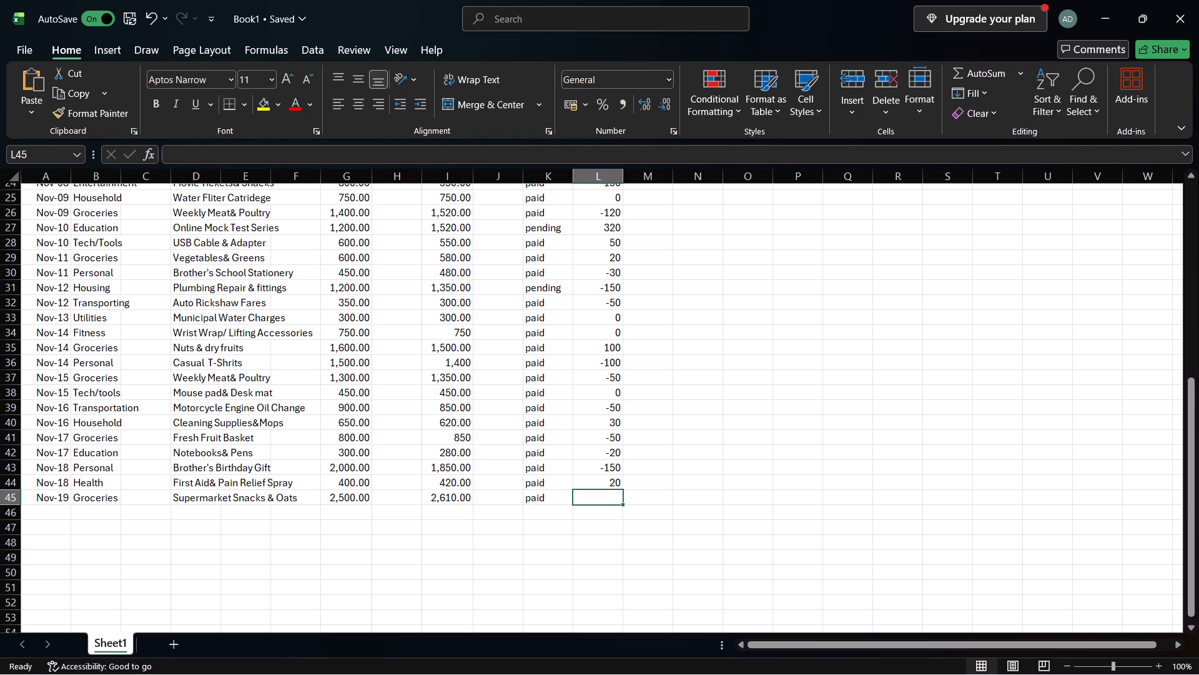
text(11)
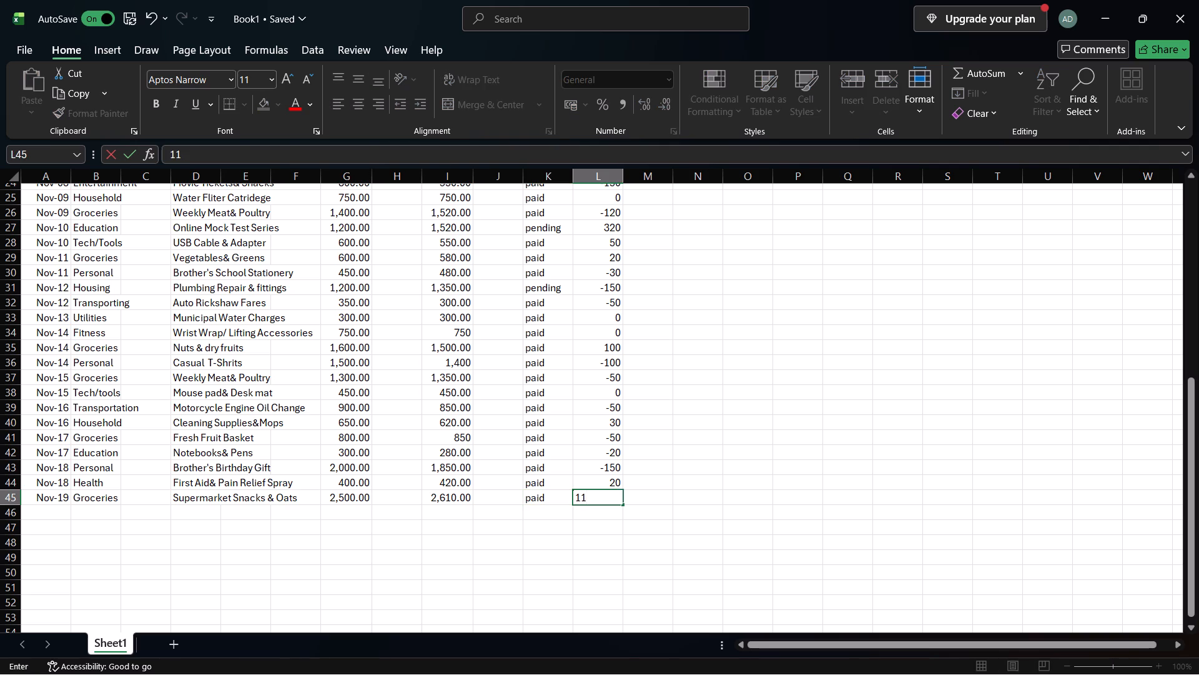
key(0)
key(Down)
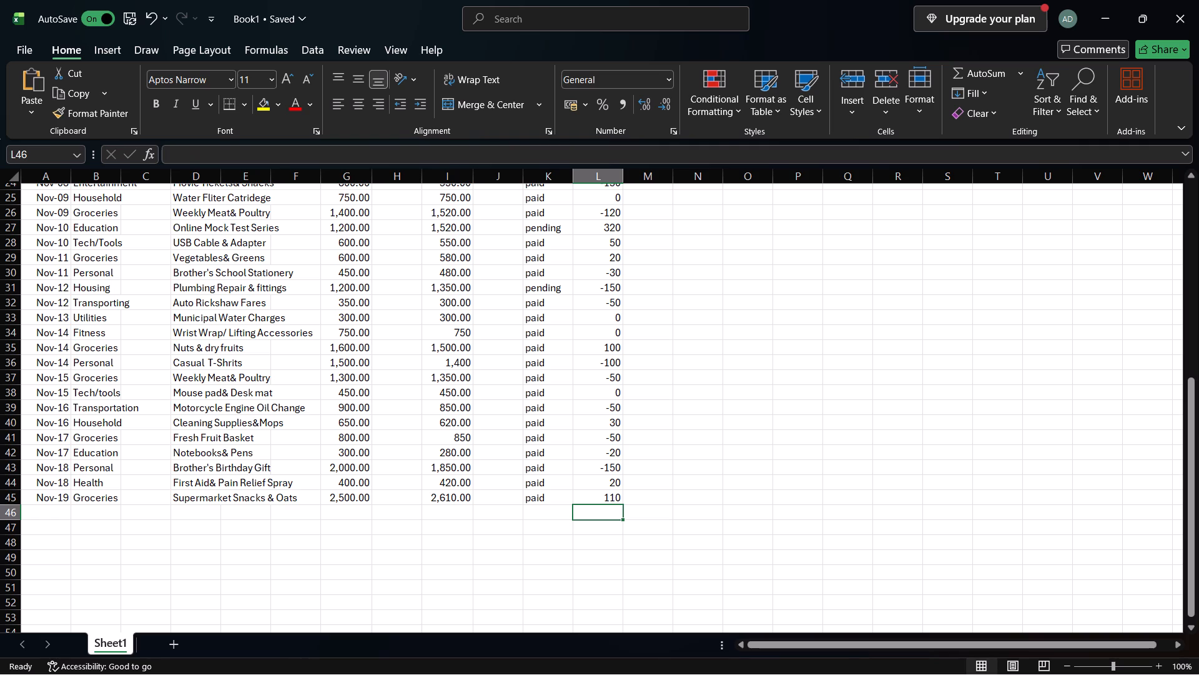
key(Left)
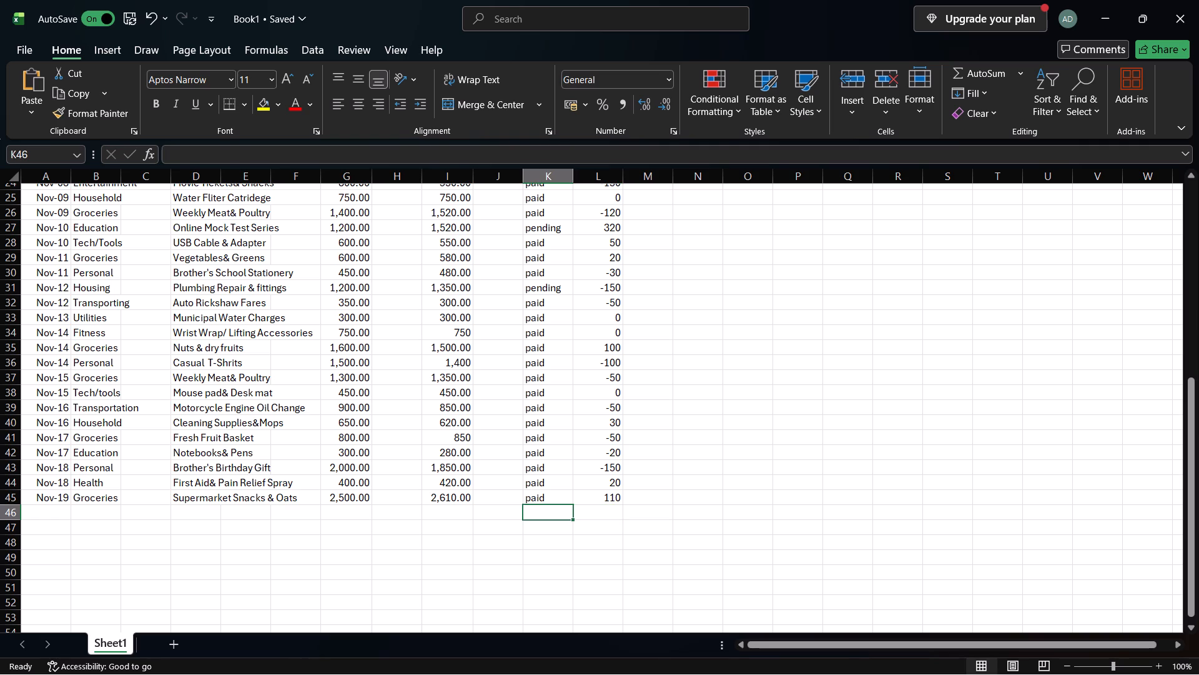
Start row 46 with the date Nov 19 in A46, the category Tech/tools in B46 and the description "External Storage Case" in D46.
click(57, 514)
text(Nov)
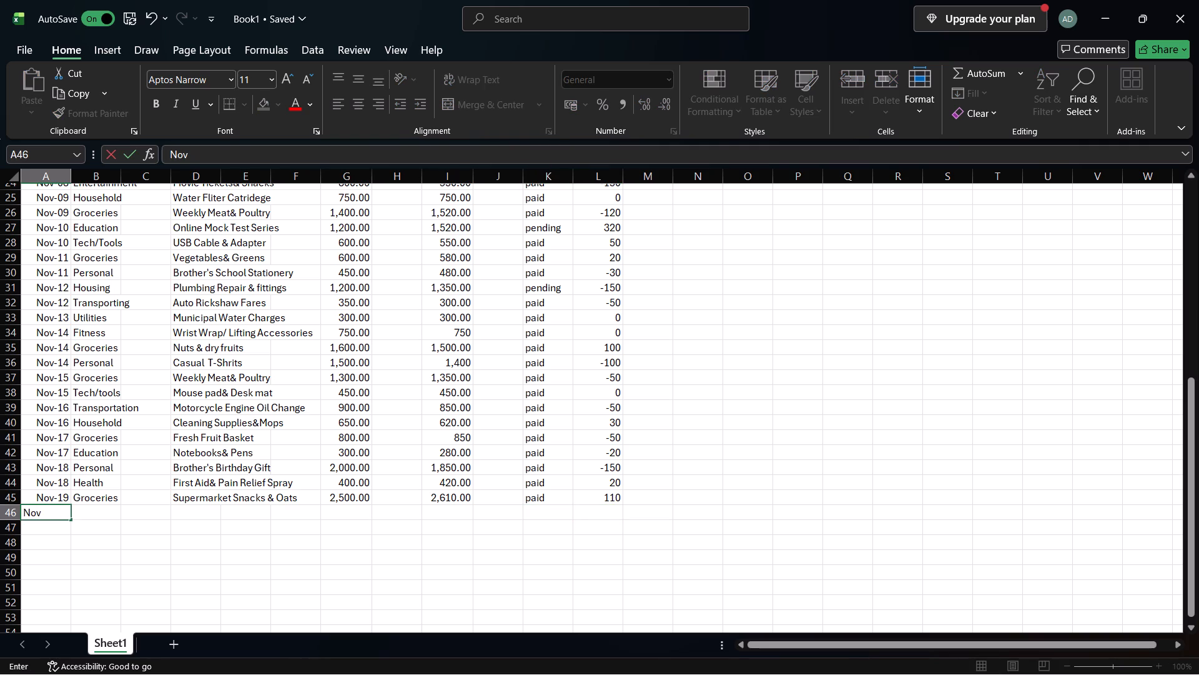
text(19)
key(Right)
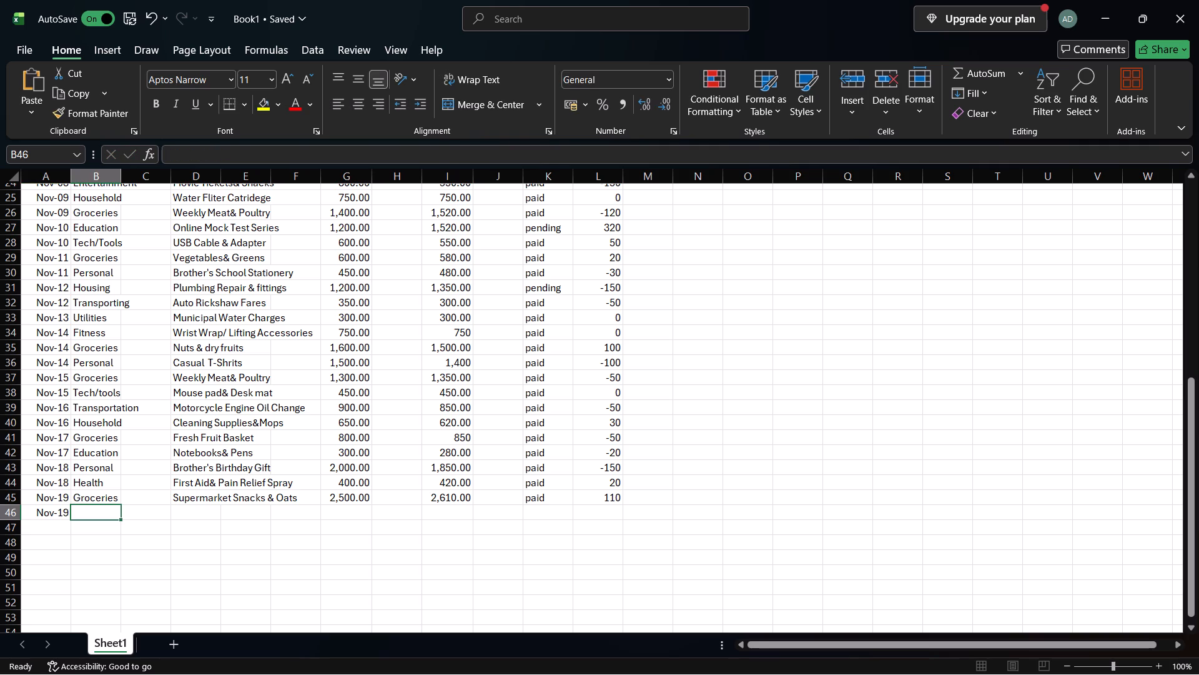
text(Tech)
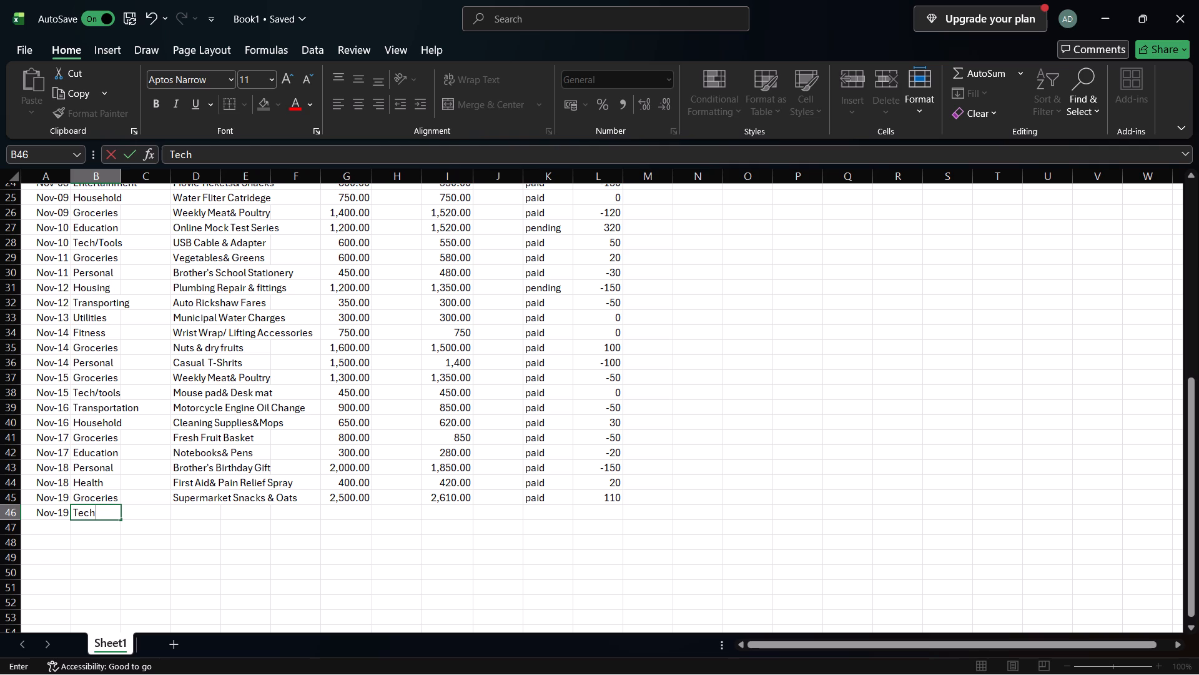
text(/tools)
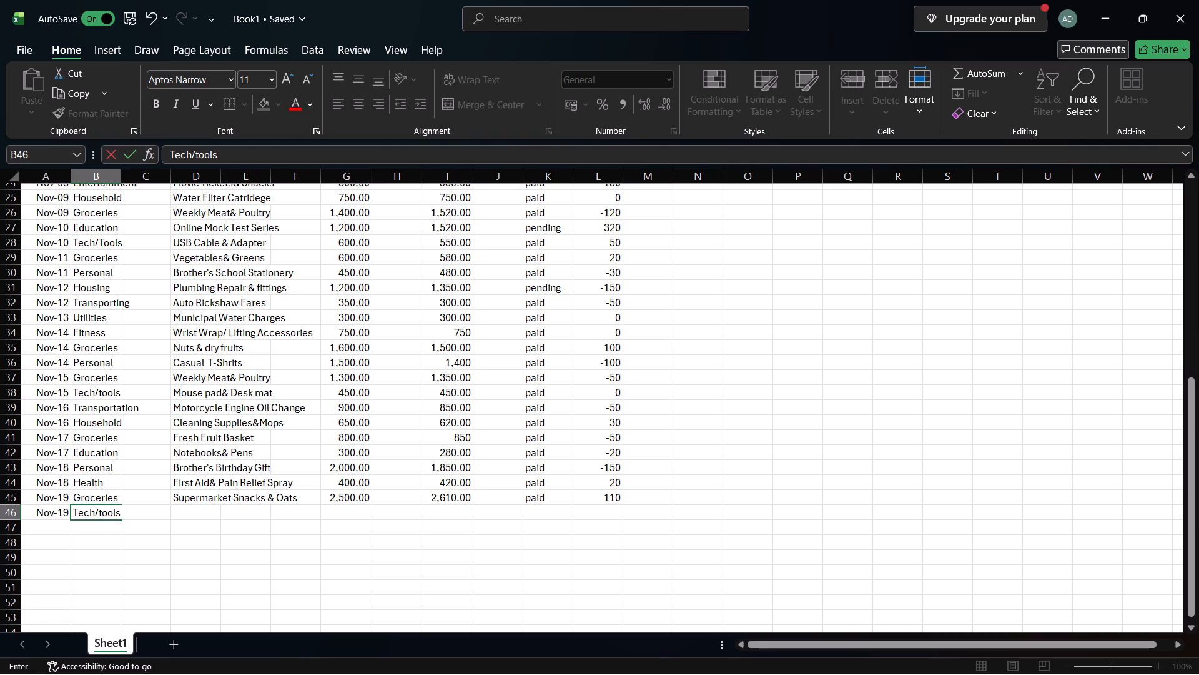
click(189, 517)
text(External)
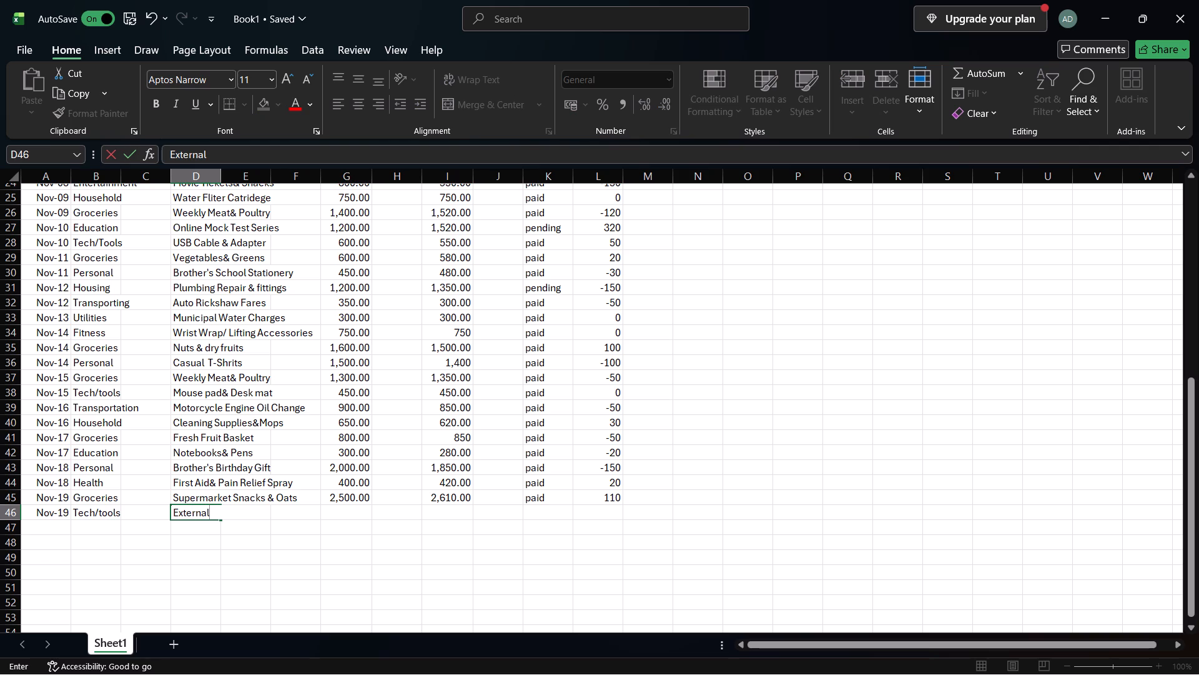
key(space)
text(St)
key(BackSpace)
text(torage Case)
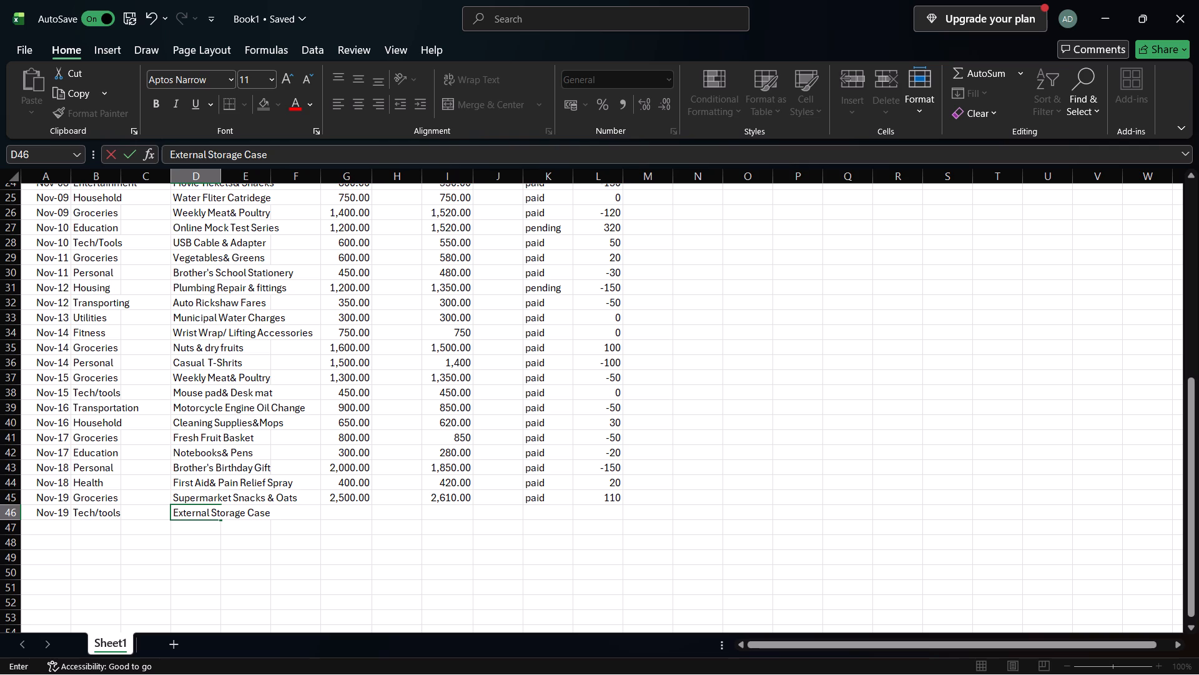
Enter the External Storage Case amounts: 500.00 in G46 and 500.00 in I46.
click(343, 511)
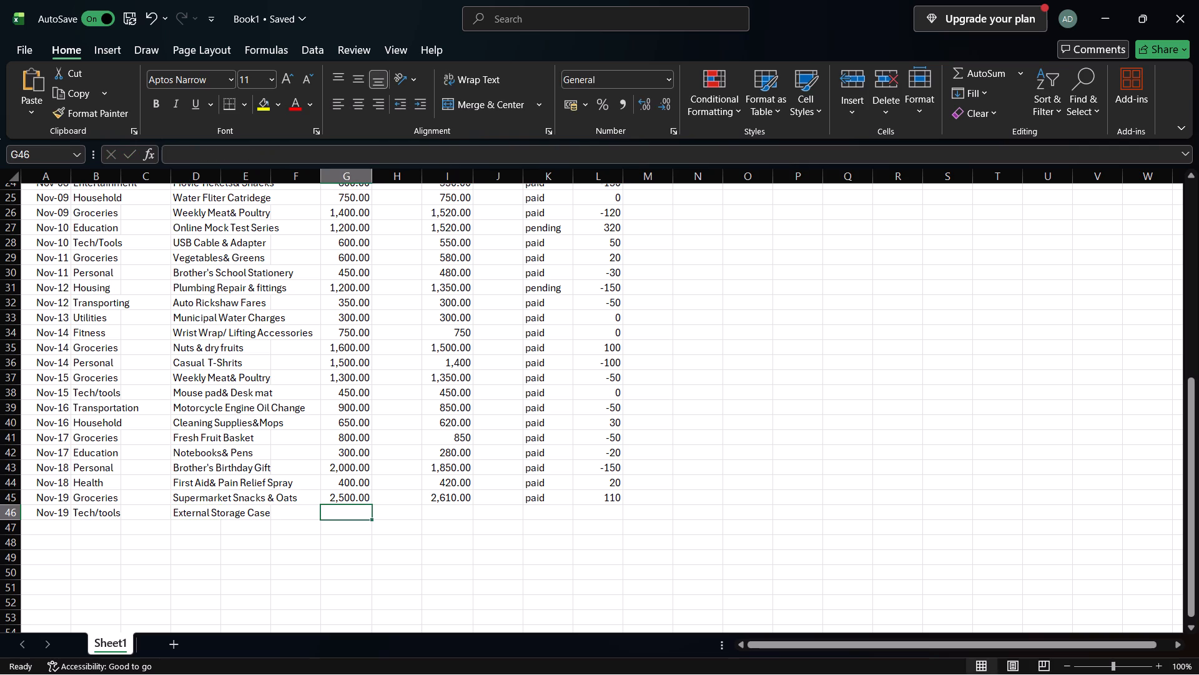
text(500.00)
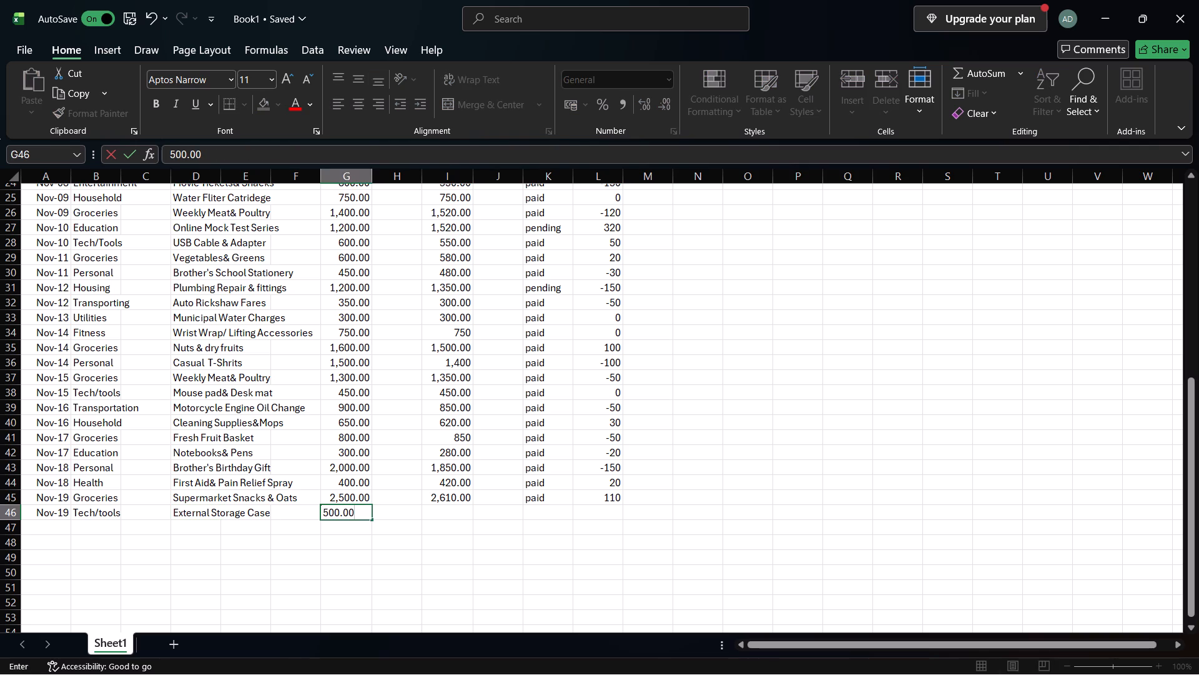
click(447, 509)
text(500)
text(.00)
Complete the External Storage Case row with the status paid in K46 and 0 in L46.
click(539, 507)
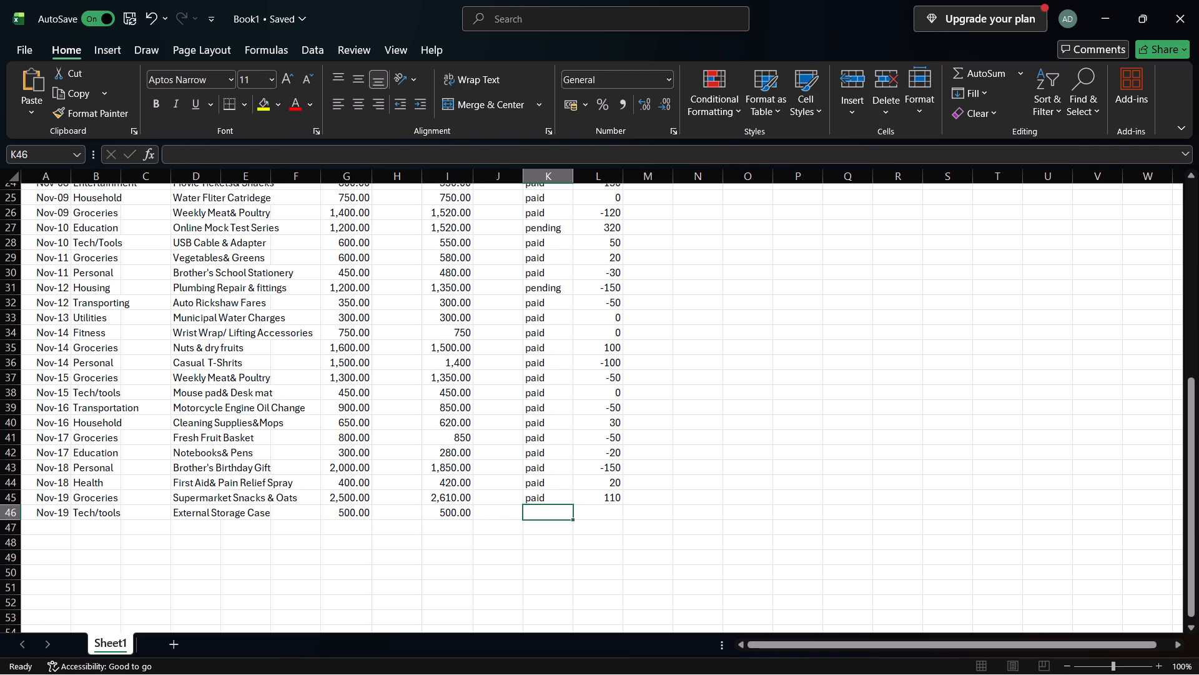
text(paid)
click(581, 511)
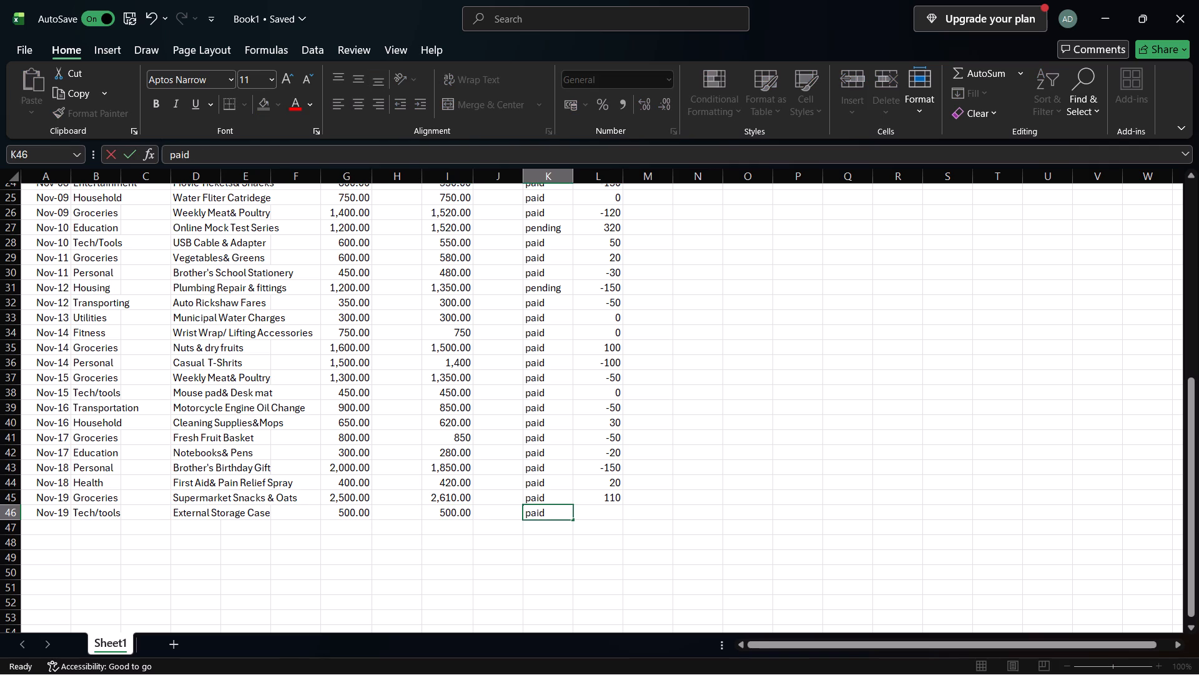
key(0)
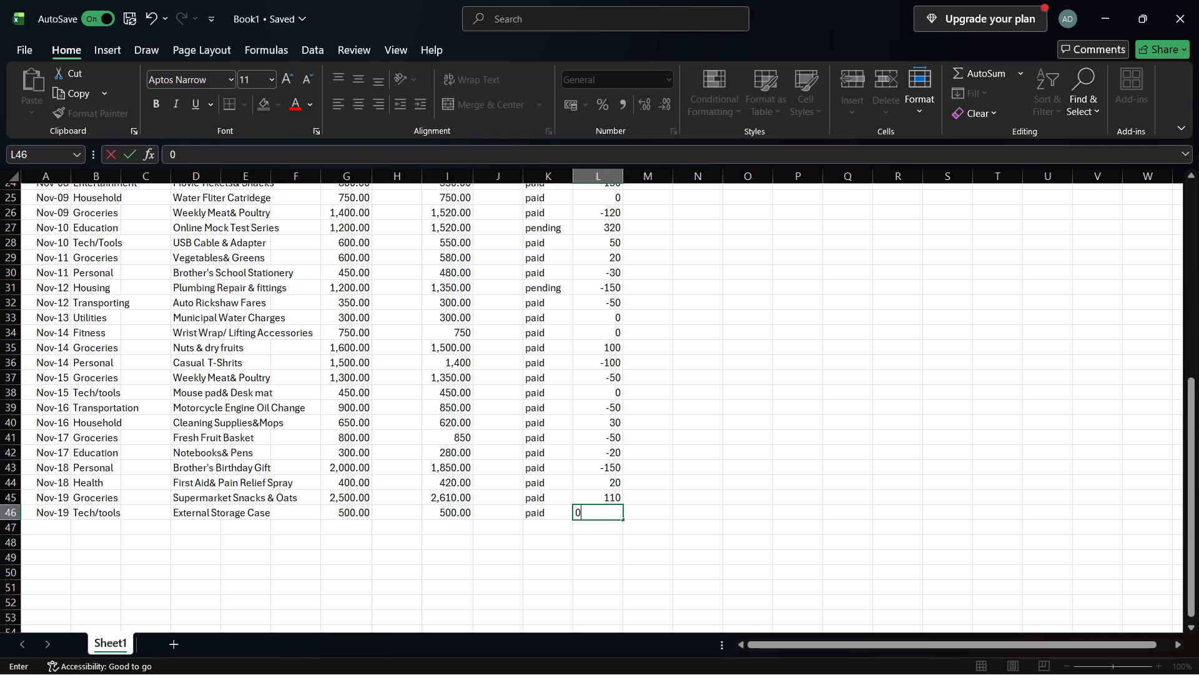
Start row 47 with the date Nov 20 in A47, the category Transportation in B47 and the description "Fuel Topup" in D47.
click(52, 524)
text(Nov)
text(20)
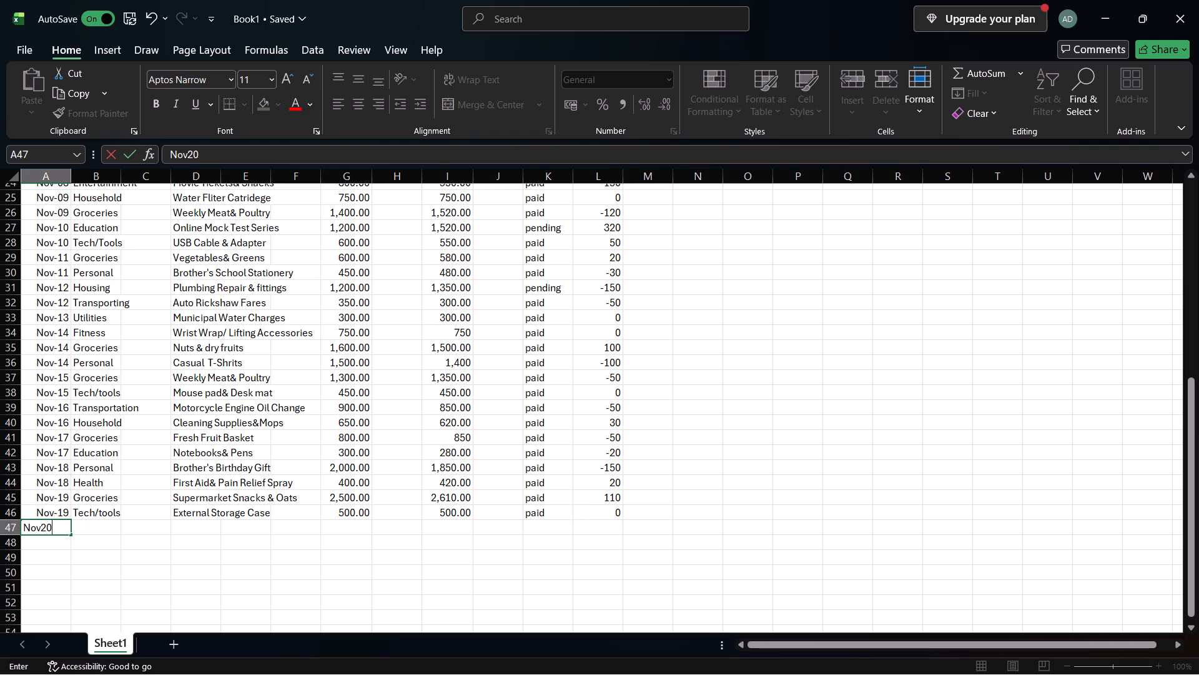
key(Right)
text(Transportation)
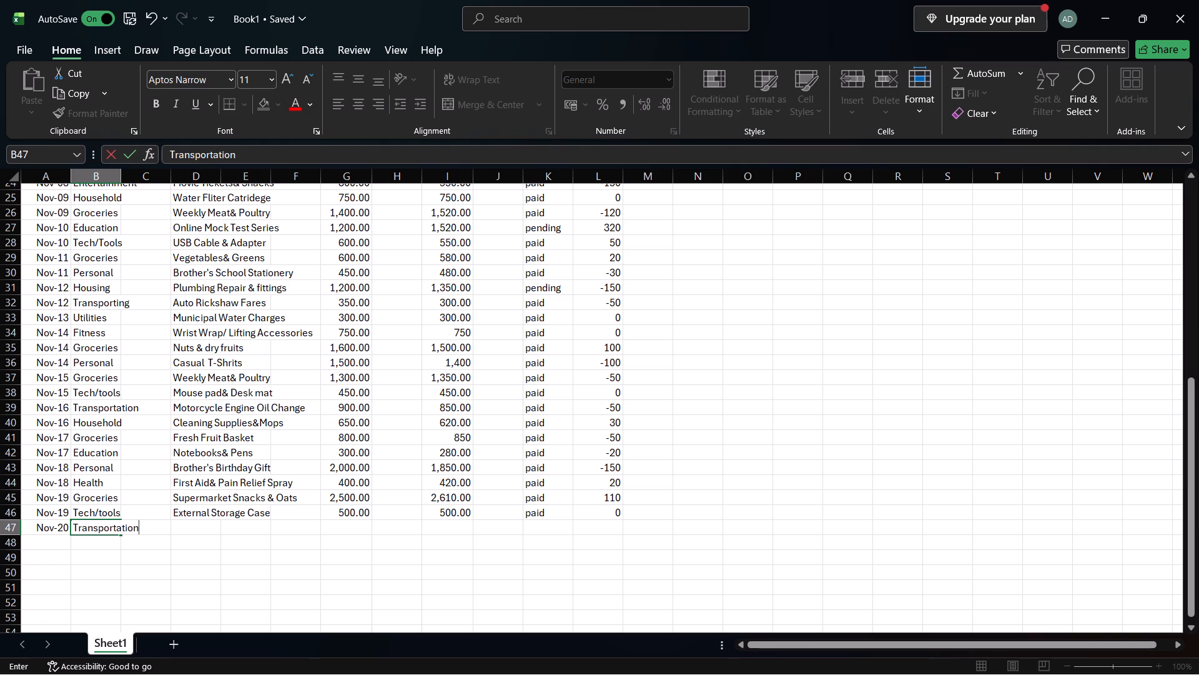
click(190, 531)
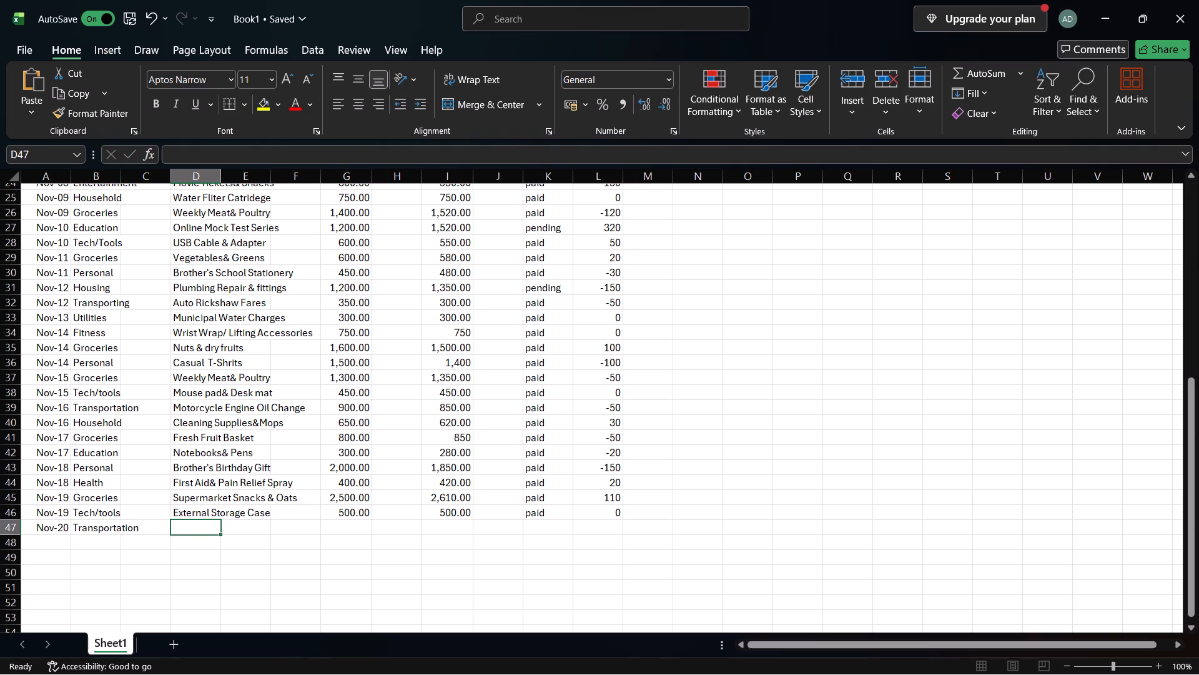
text(Fuel Top)
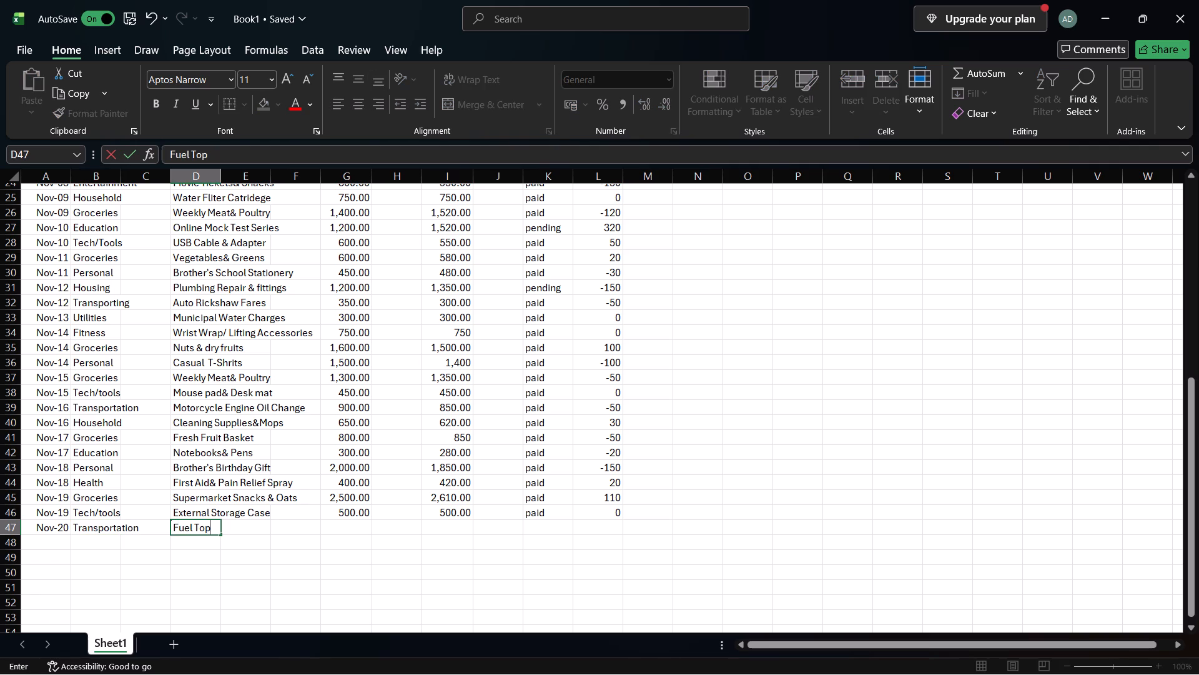
text(up)
key(space)
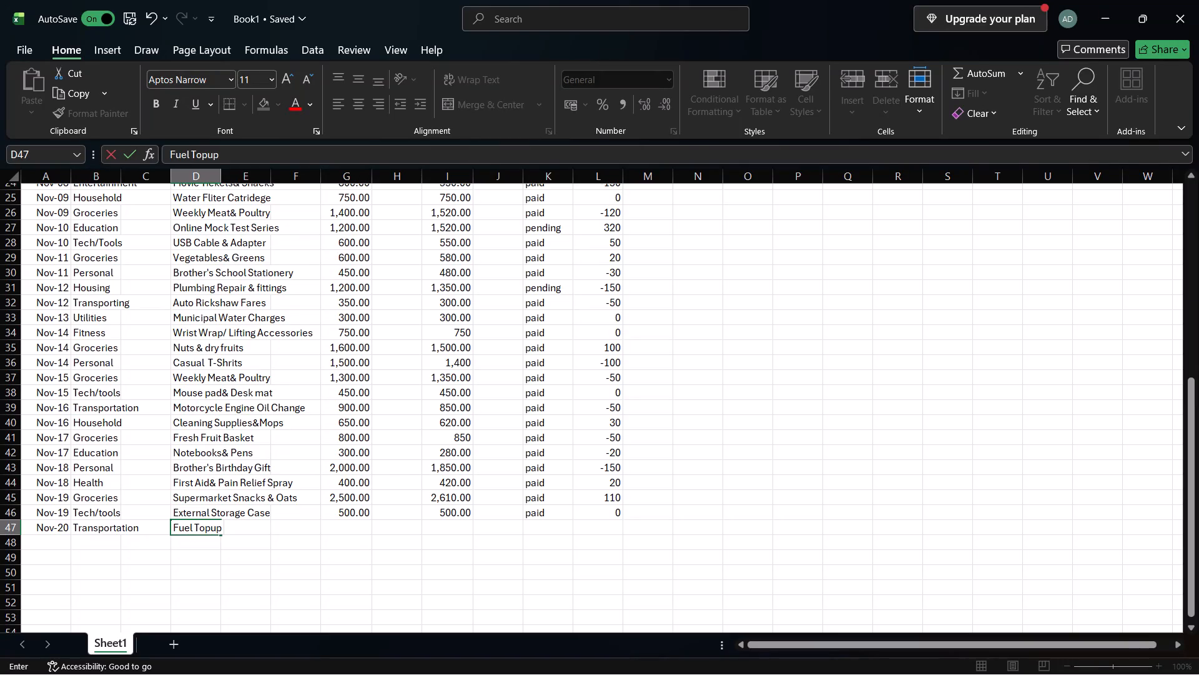
Enter the Fuel Topup amounts: 1,000.00 in G47 and 1,000.00 in I47.
click(359, 527)
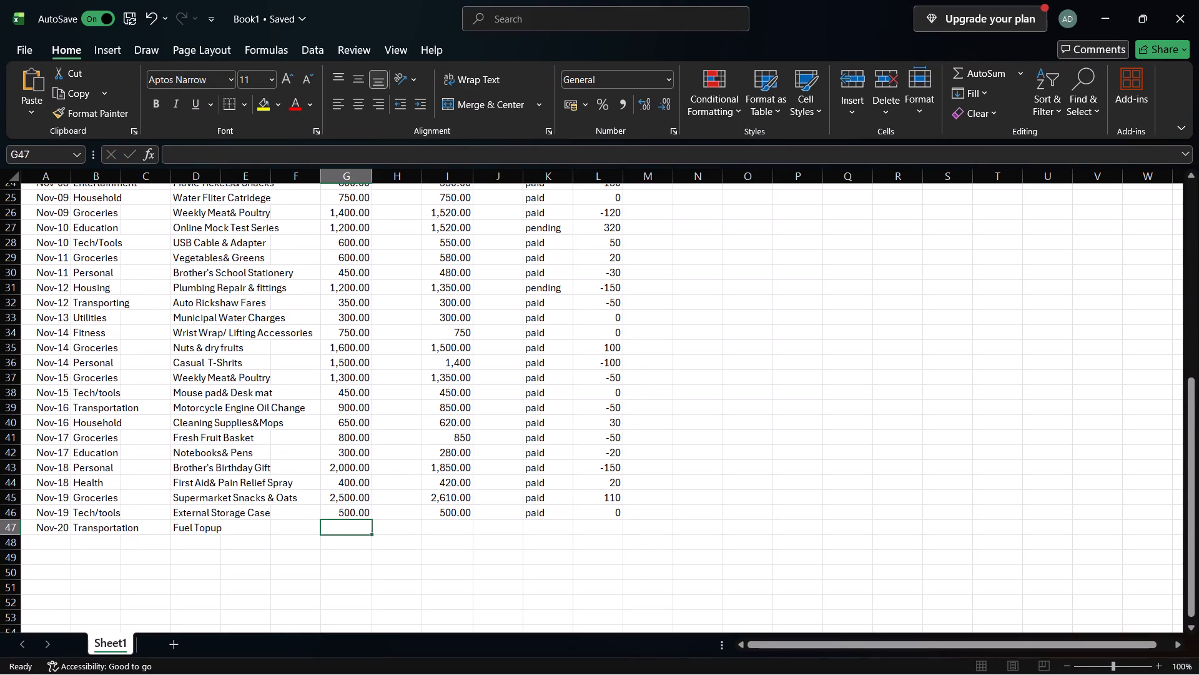
text(1,00)
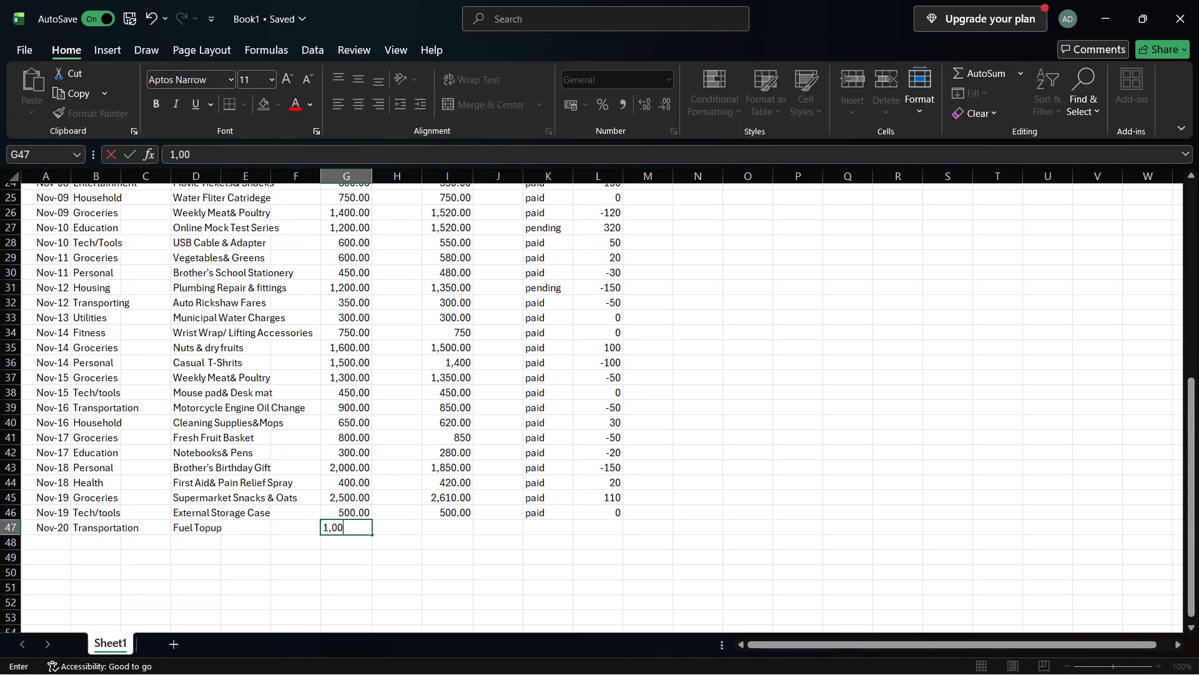
text(0.00)
click(455, 524)
text(1,00.)
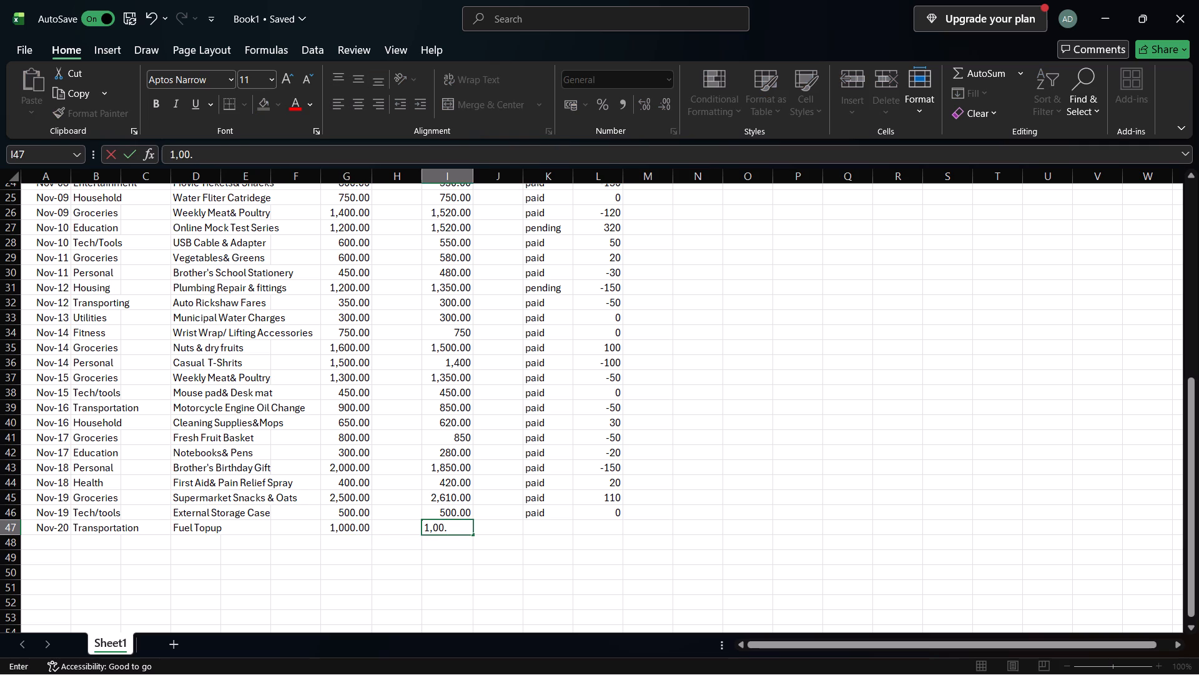
key(BackSpace)
text(0.00)
Fill in the Fuel Topup row's status as paid in K47 and its difference as 0 in L47.
click(546, 534)
text(paid)
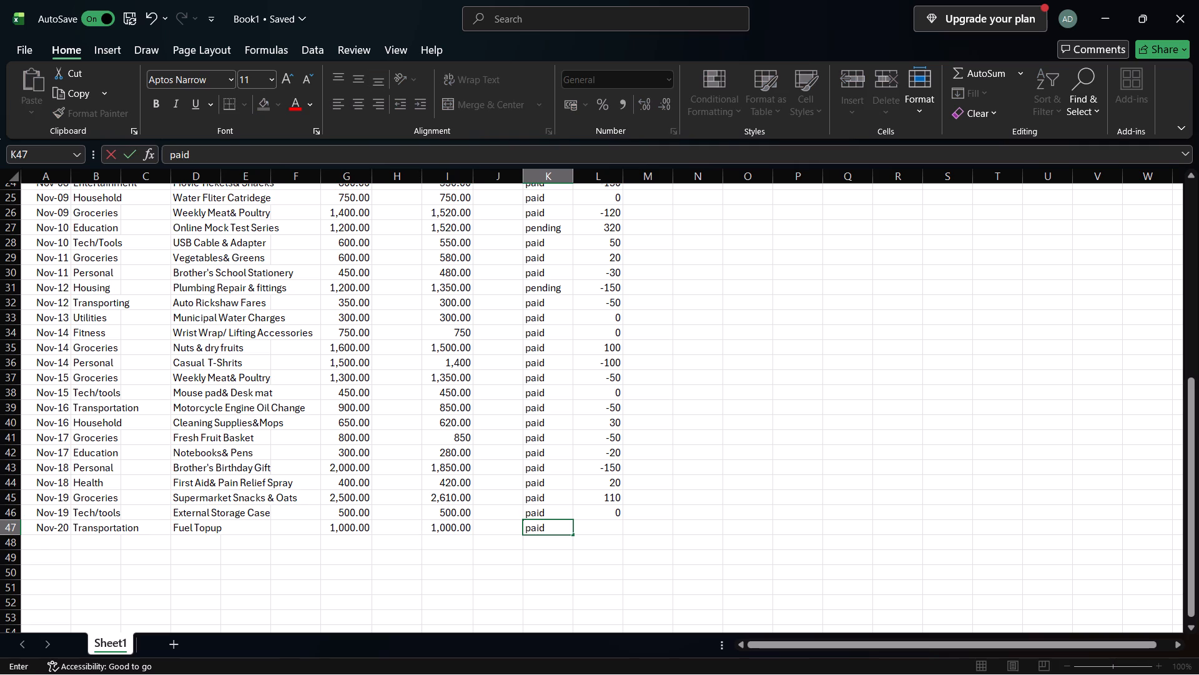
scroll(546, 534, down, 2)
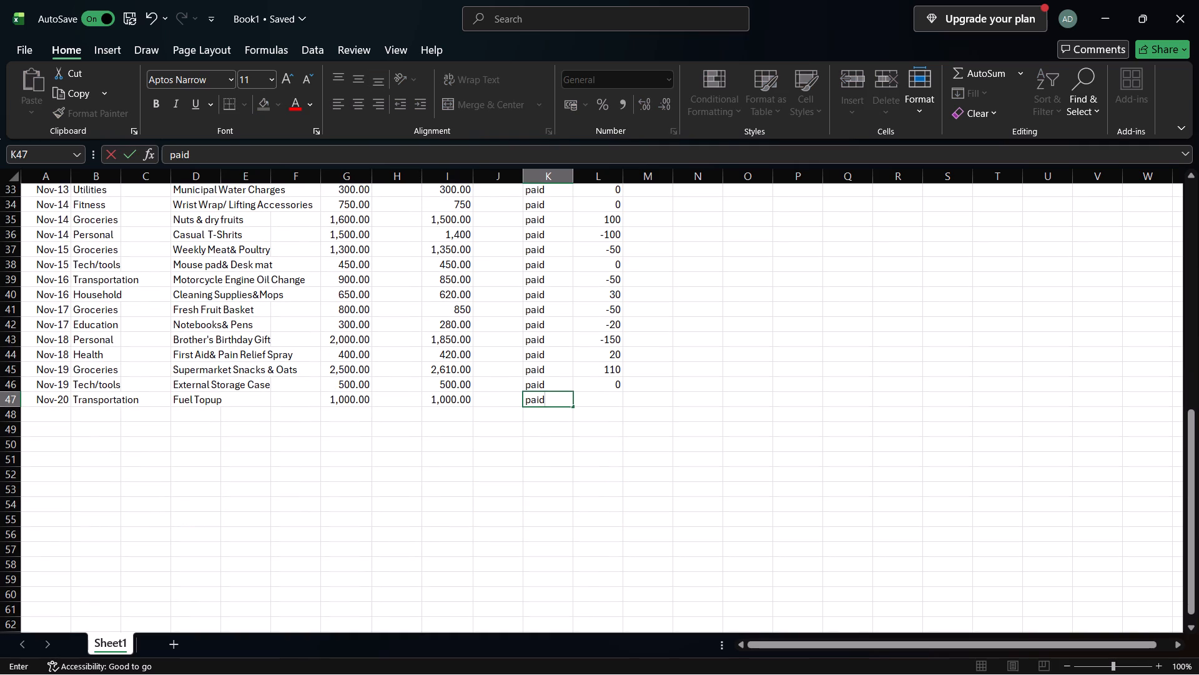
click(591, 396)
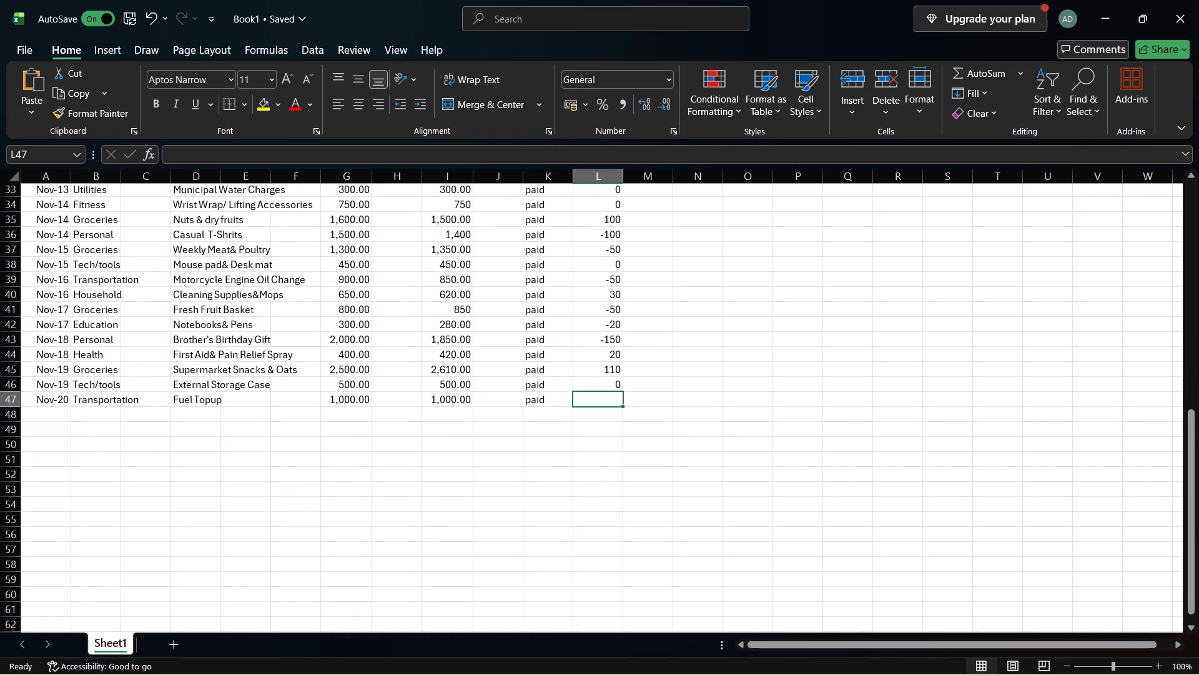
key(0)
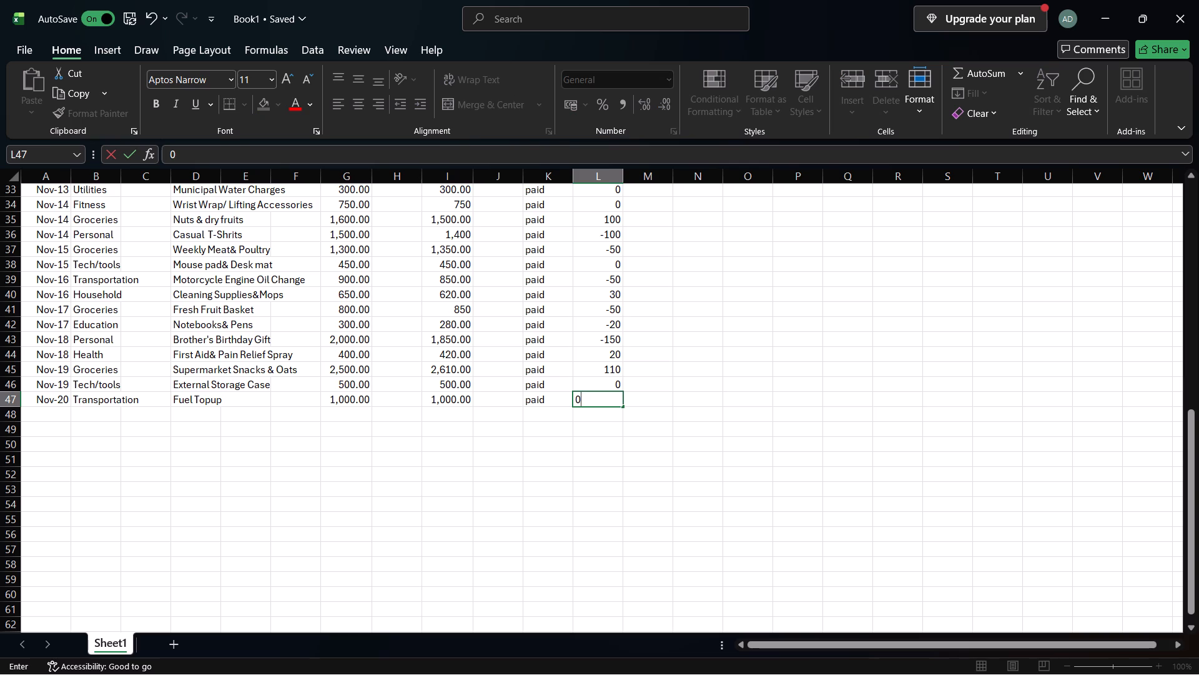
Change the Fuel Topup payment status in K47 to Pending.
click(545, 399)
key(BackSpace)
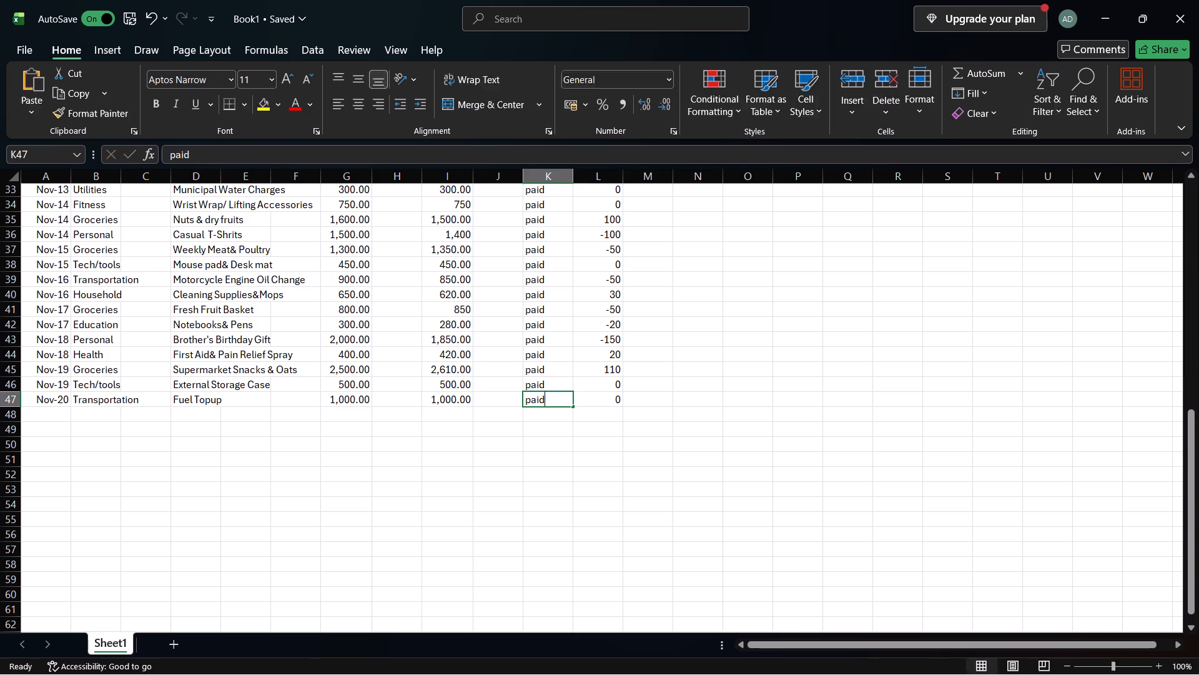
text(Pending)
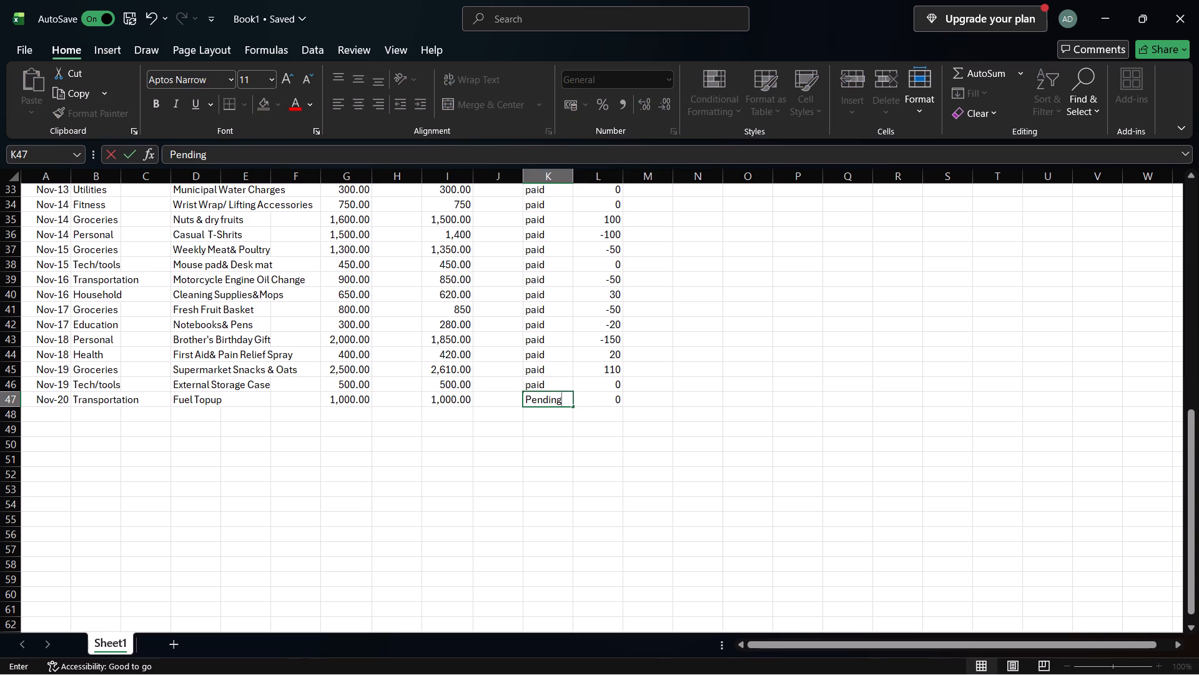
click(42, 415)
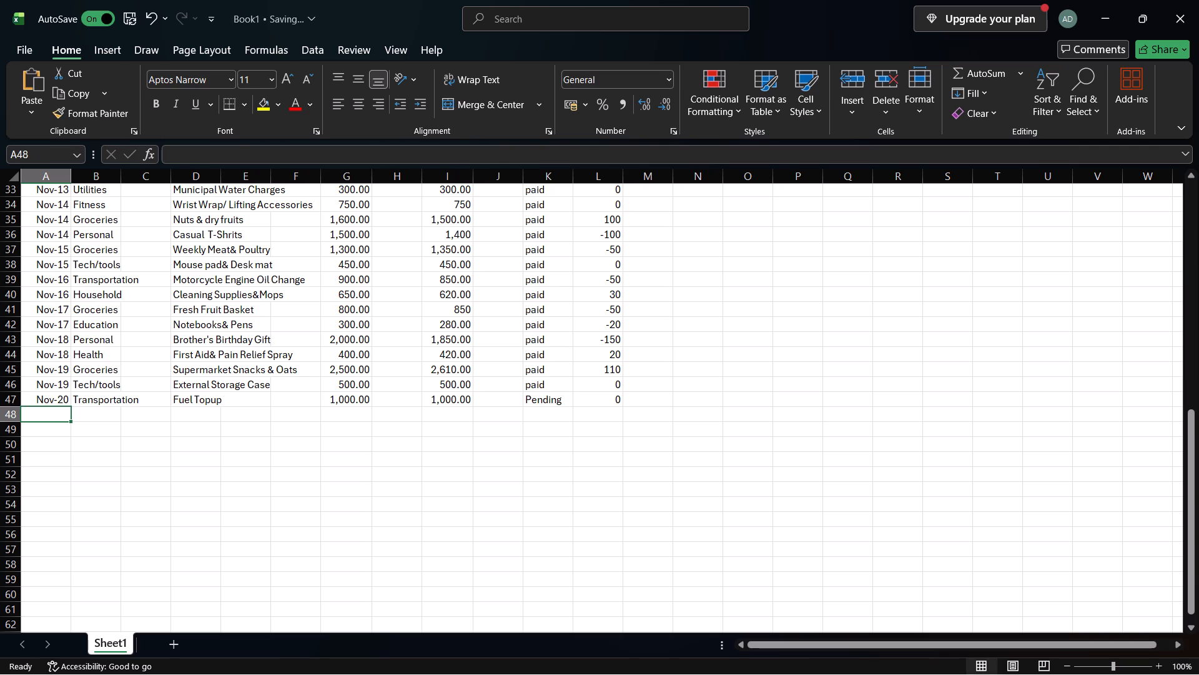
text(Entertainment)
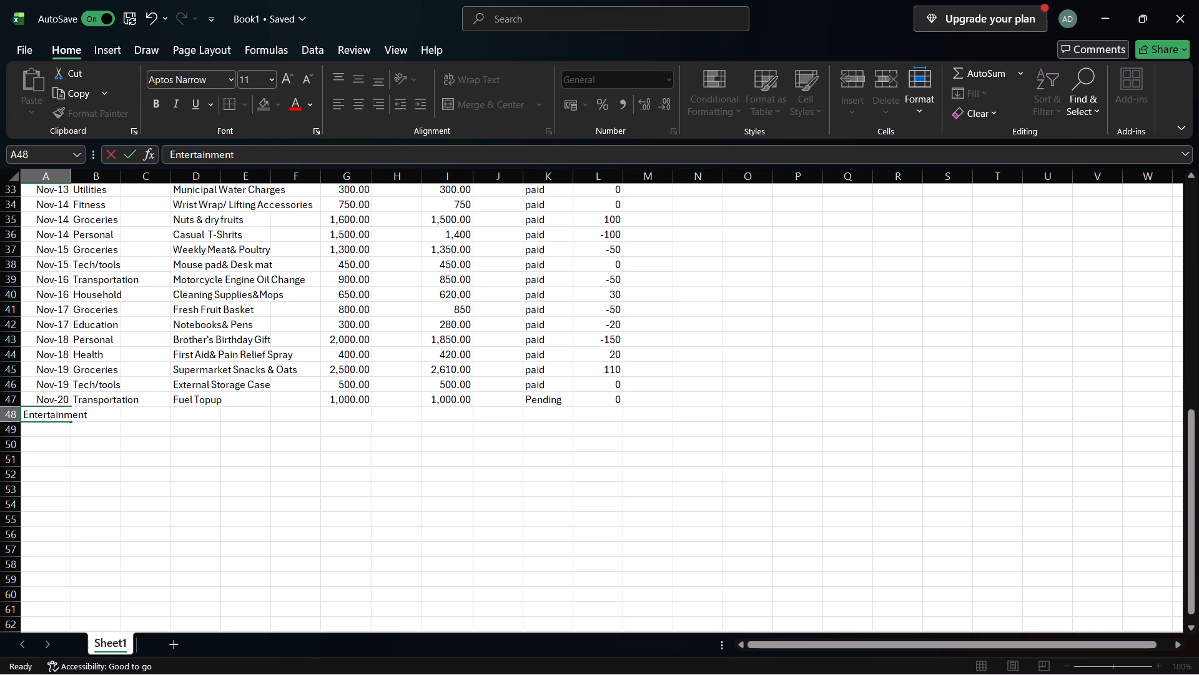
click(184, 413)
Start row 48 with the date Nov 20 in A48 and the category Entertainment in B48.
click(46, 419)
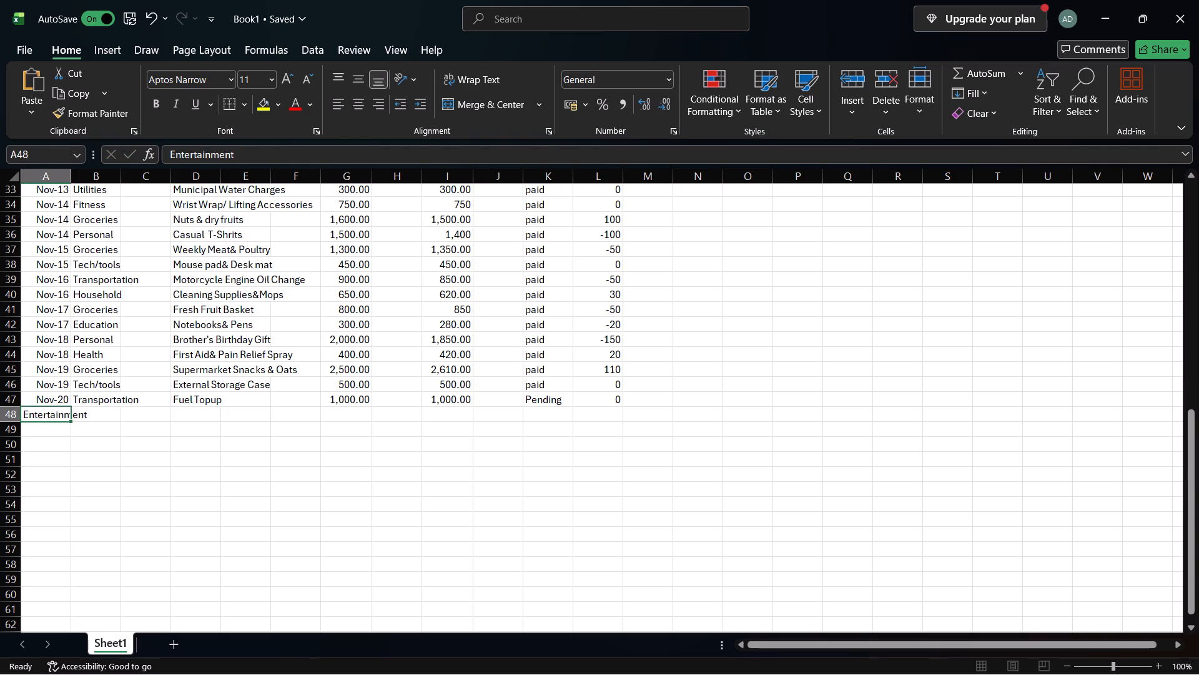
key(BackSpace)
text(Nob)
key(BackSpace)
text(v 1)
key(BackSpace)
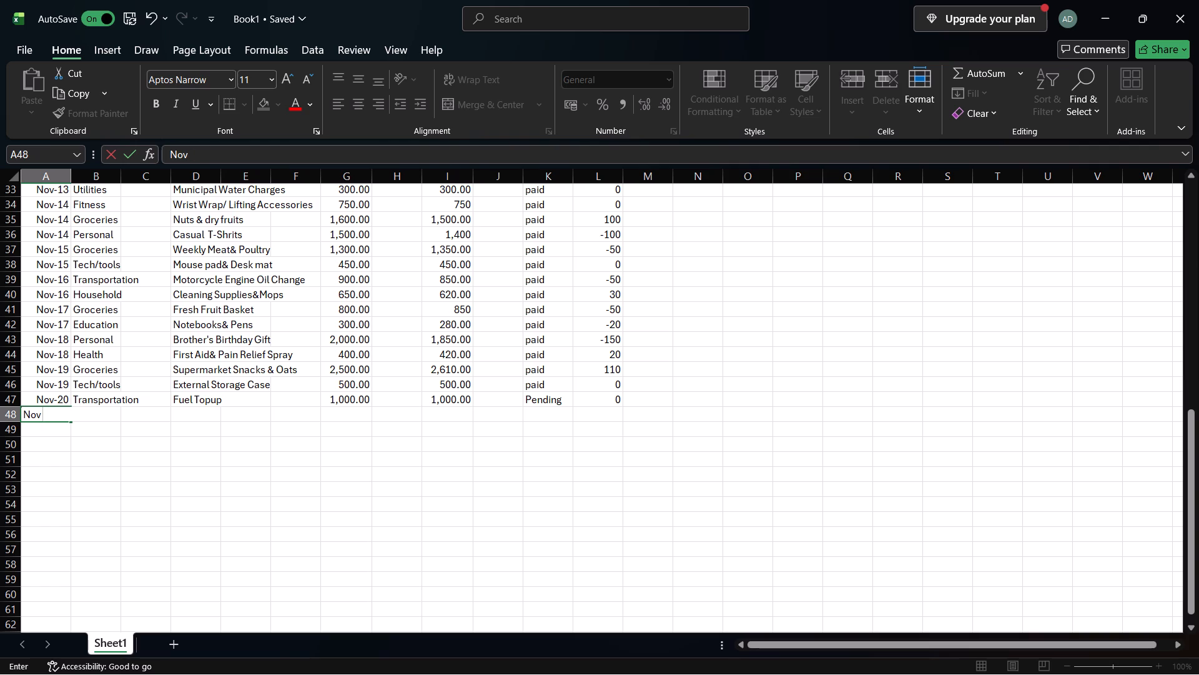
text(20)
key(Right)
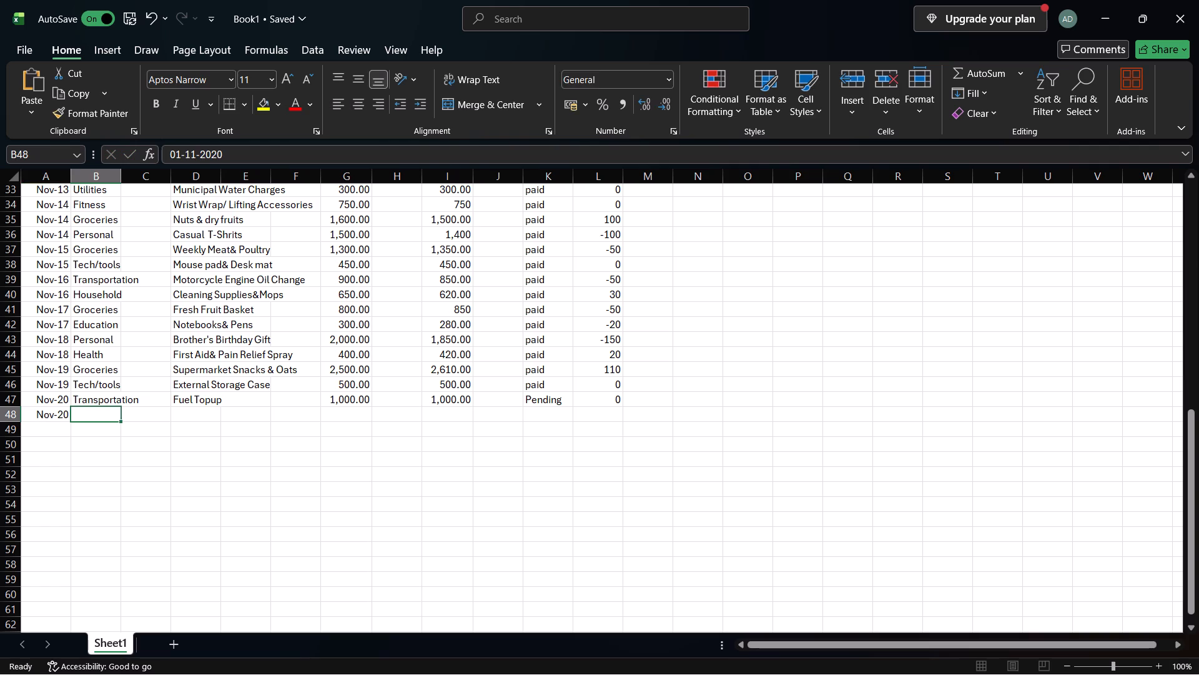
text(Entertainme)
key(Tab)
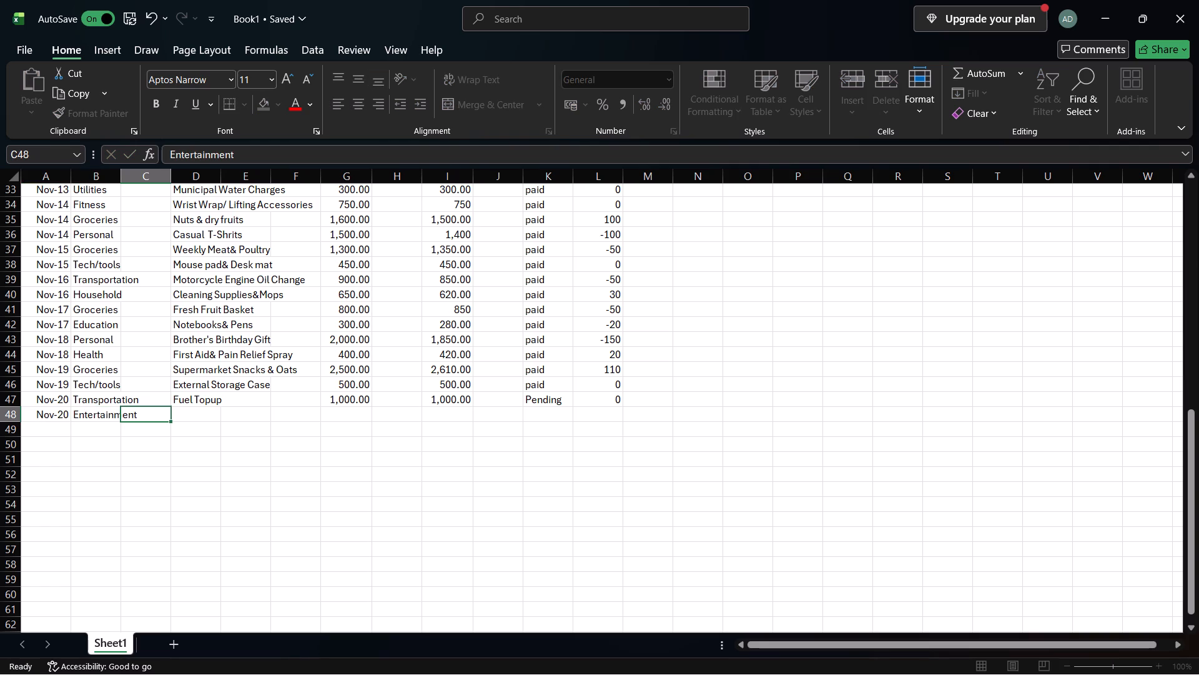
Enter the description "Weekly Dining Out" in D48.
click(192, 416)
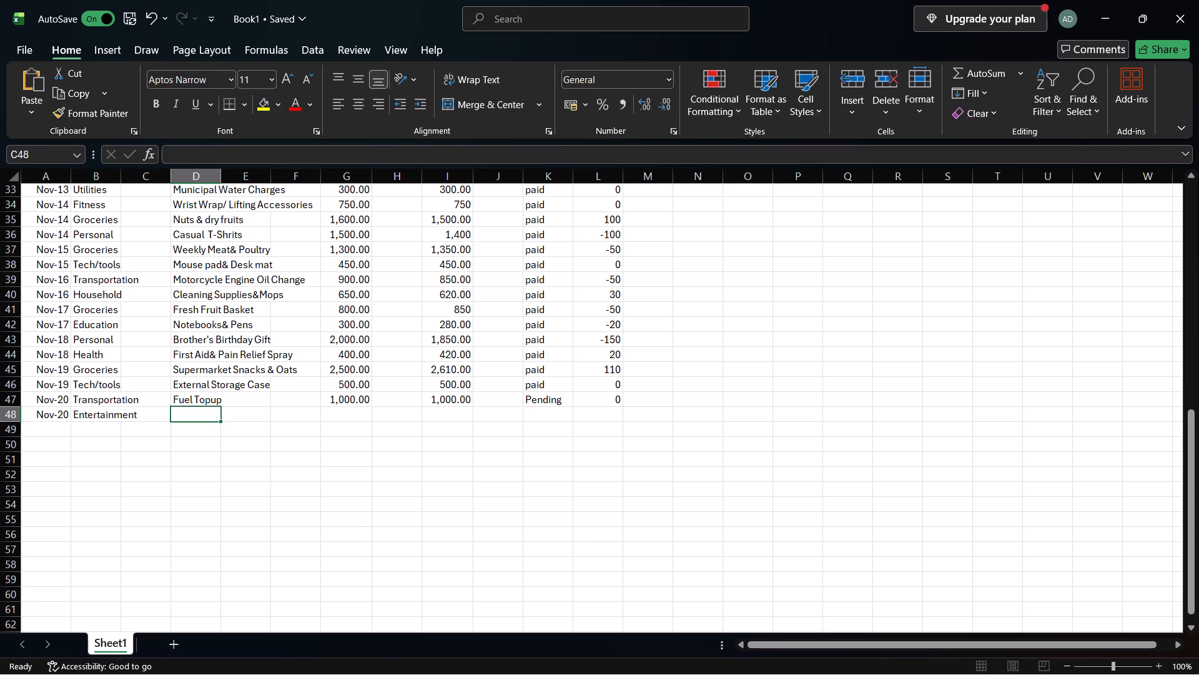
text(Week)
key(Tab)
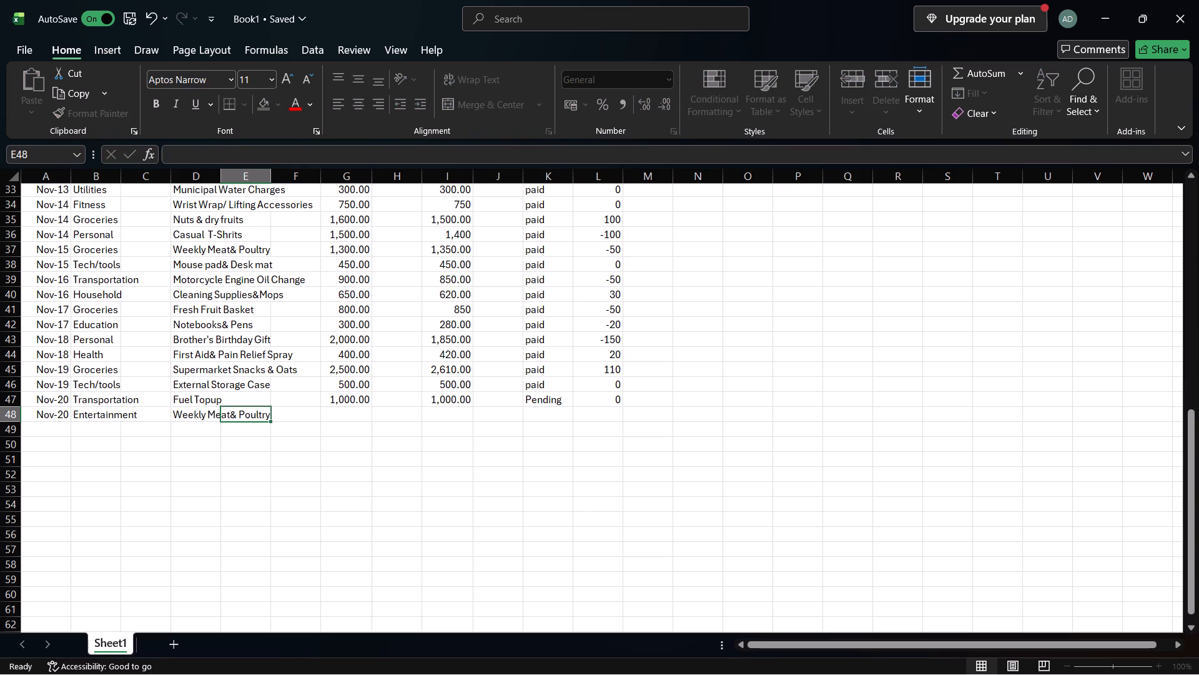
key(BackSpace)
key(BackSpace)
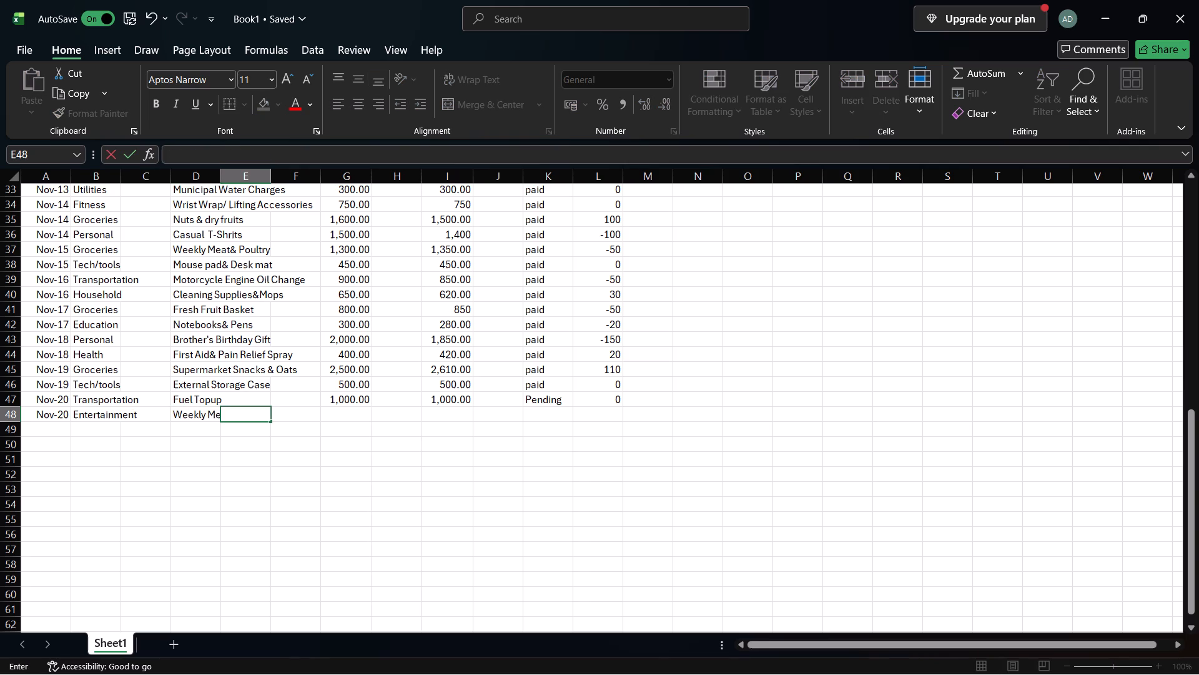
key(Left)
key(BackSpace)
text(Wee)
key(l)
key(BackSpace)
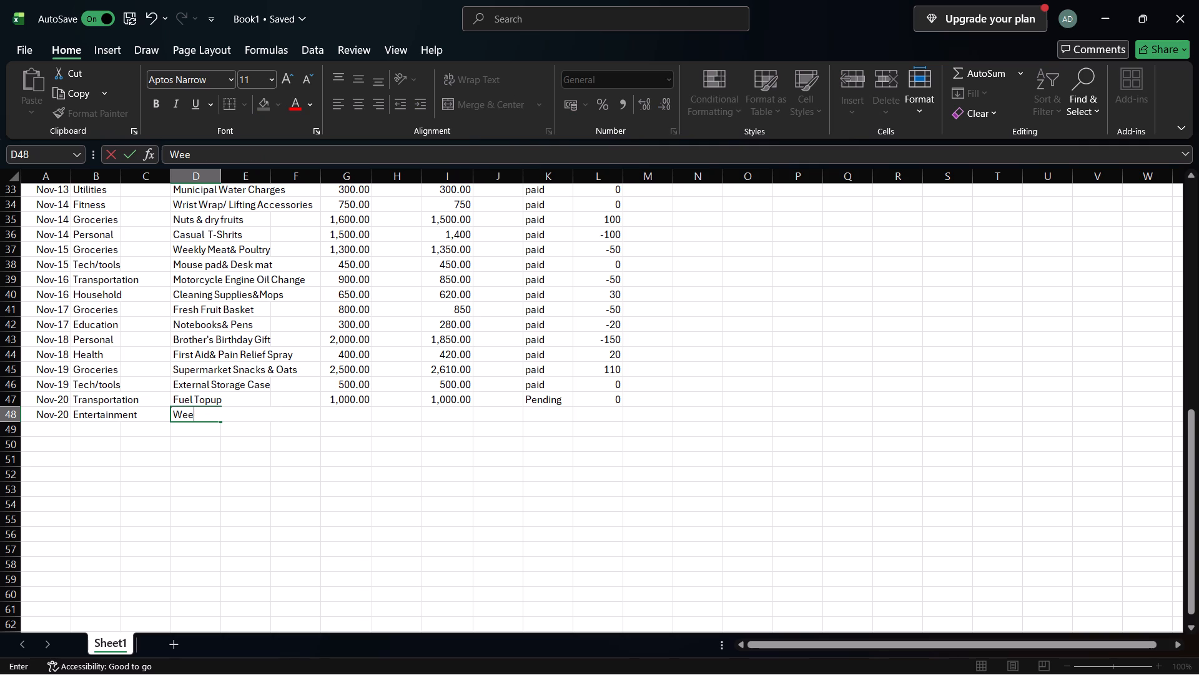
text(kly)
key(space)
text(Dining Out)
Enter 1,200.00 as the first amount for Weekly Dining Out in G48.
click(330, 421)
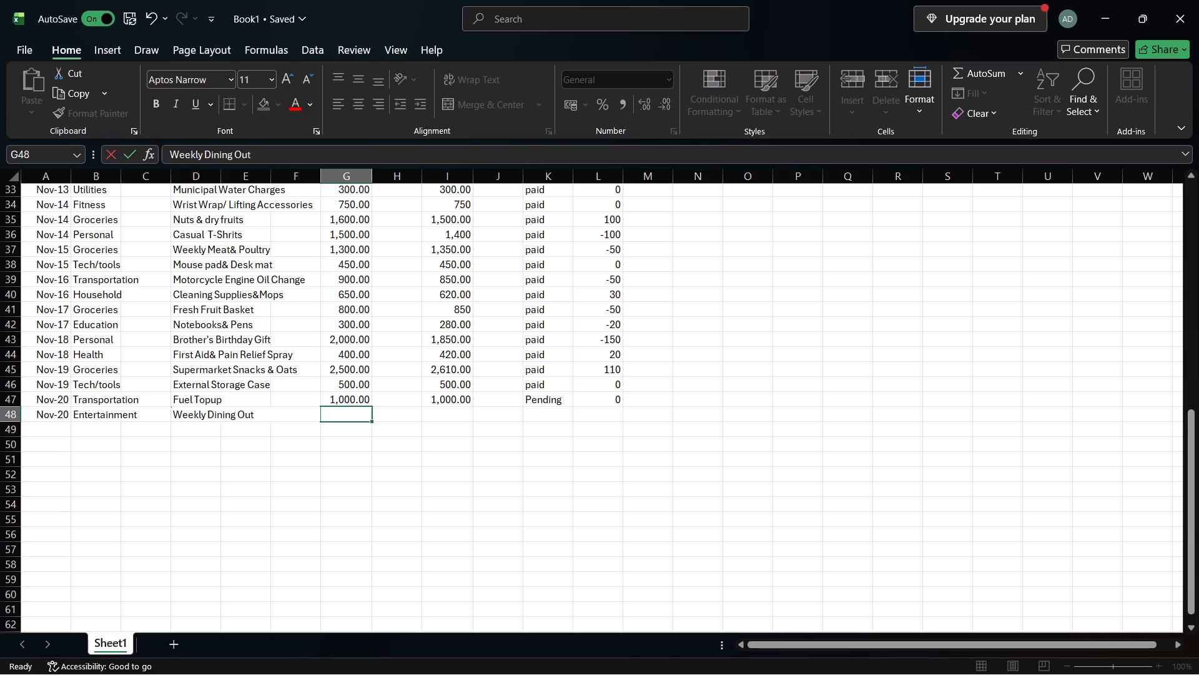
text(12)
key(BackSpace)
text(,0)
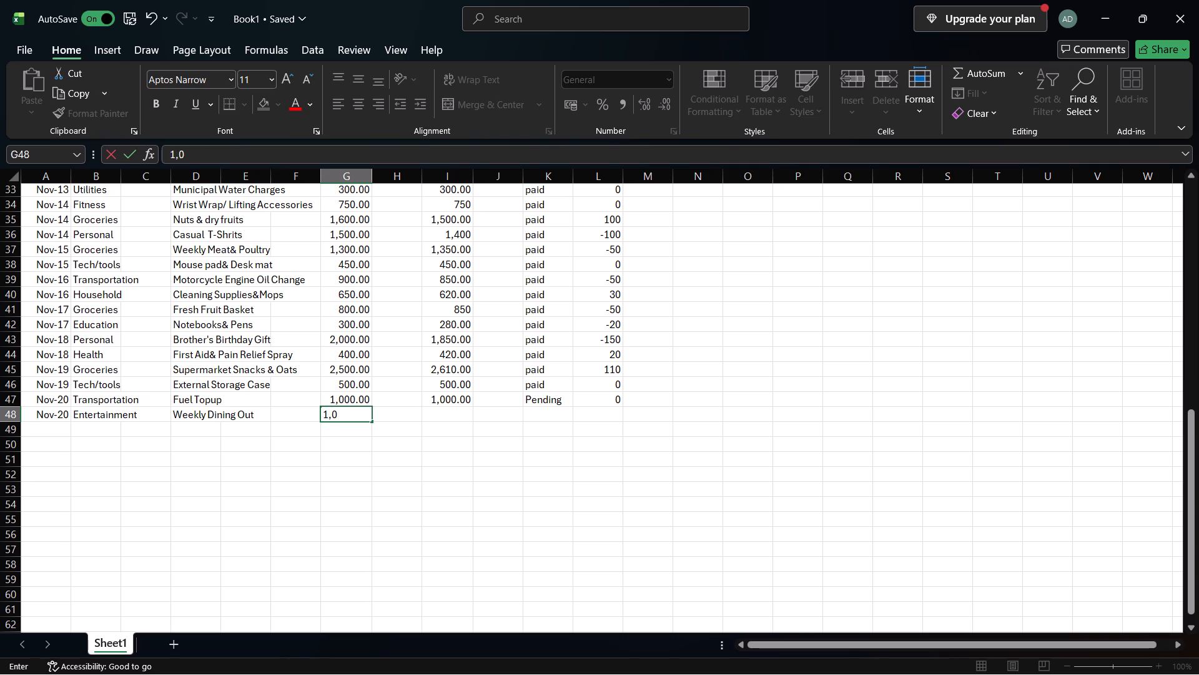
key(BackSpace)
text(2-)
key(BackSpace)
text(00)
text(.00)
Enter 1,400.00 as the second amount for Weekly Dining Out in I48.
click(425, 417)
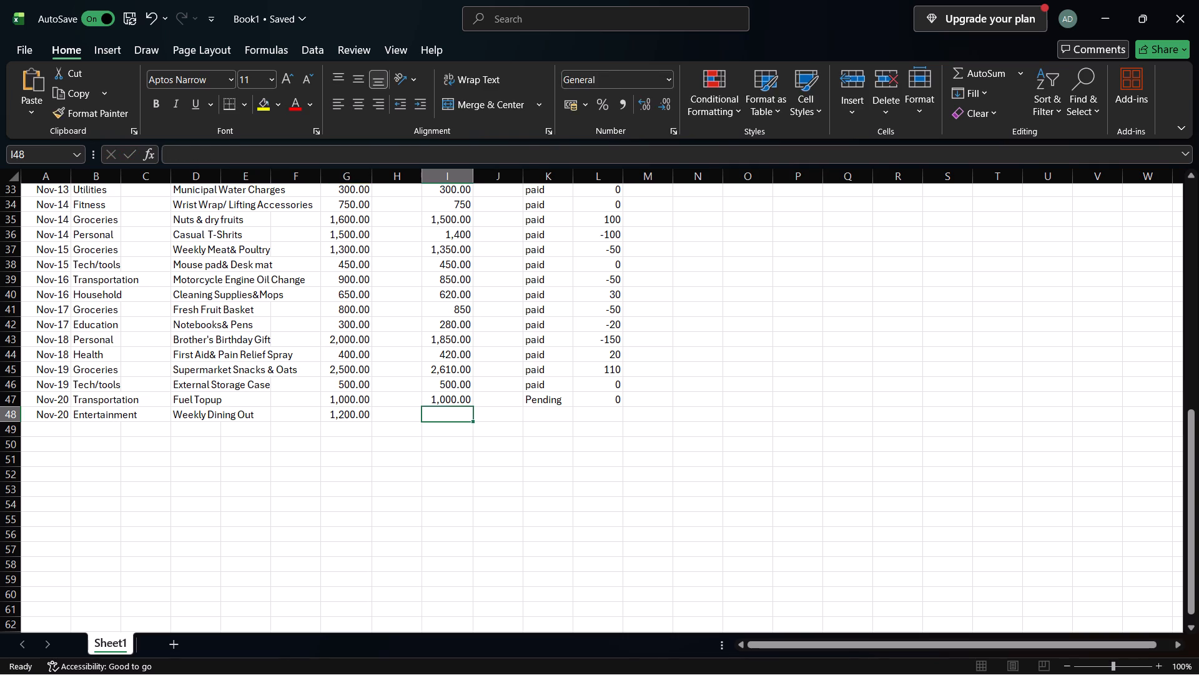
text(1,)
key(2)
text(00)
text(.00)
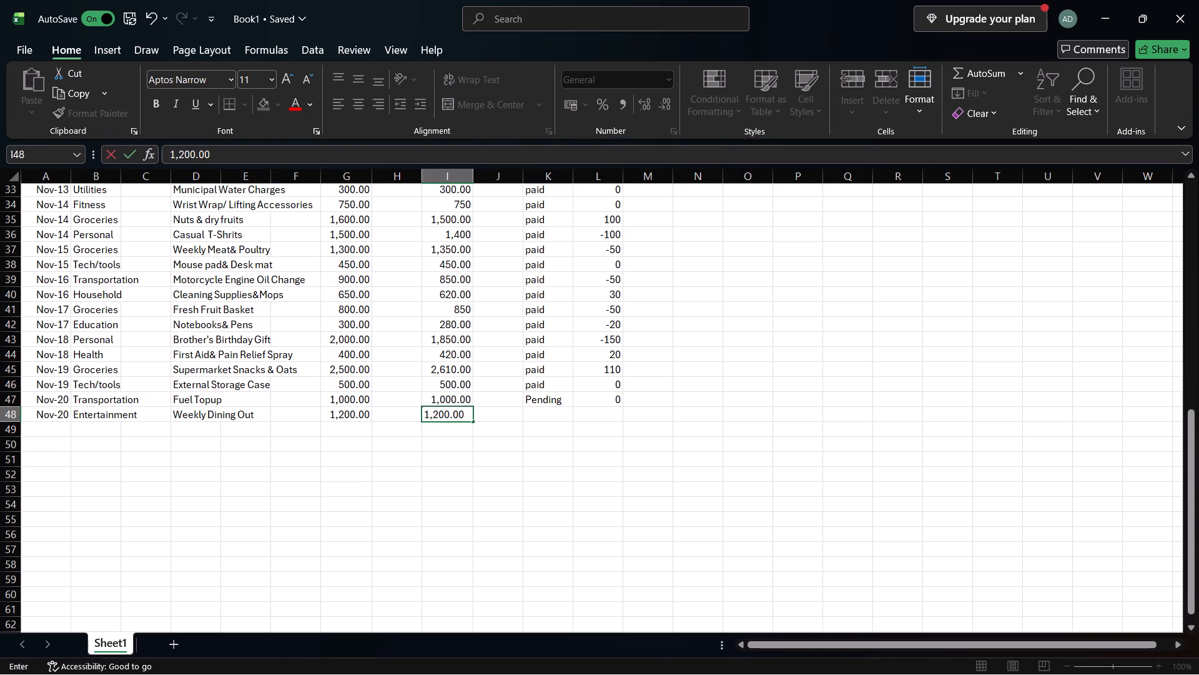
key(BackSpace)
key(BackSpace)
key(BackSpace)
key(BackSpace)
key(BackSpace)
key(BackSpace)
text(400)
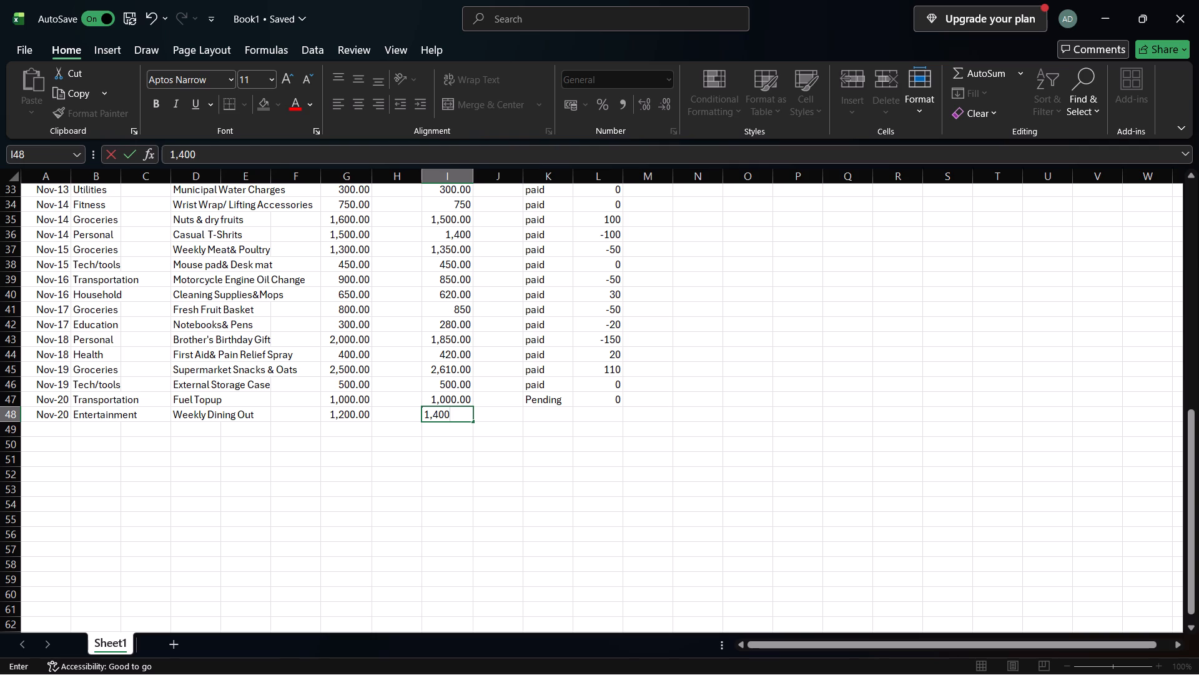
text(.00)
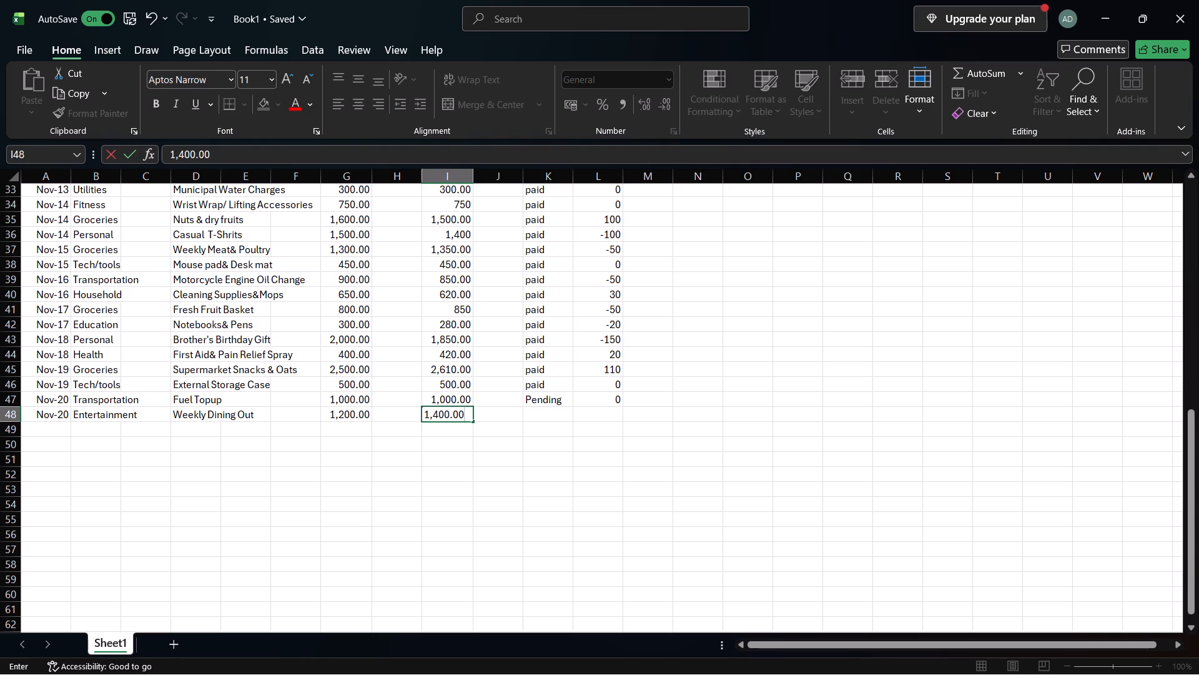
Fill in the Weekly Dining Out row's status as pending in K48 and its difference as 0 in L48.
click(549, 413)
text(pending)
click(611, 418)
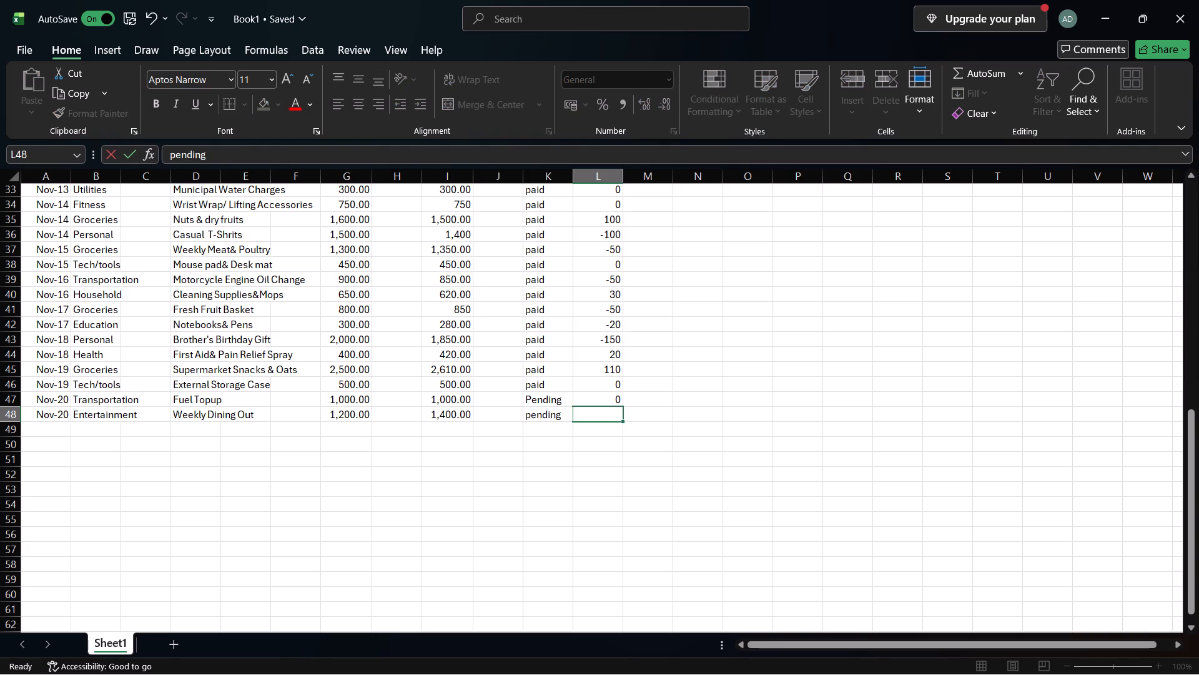
key(0)
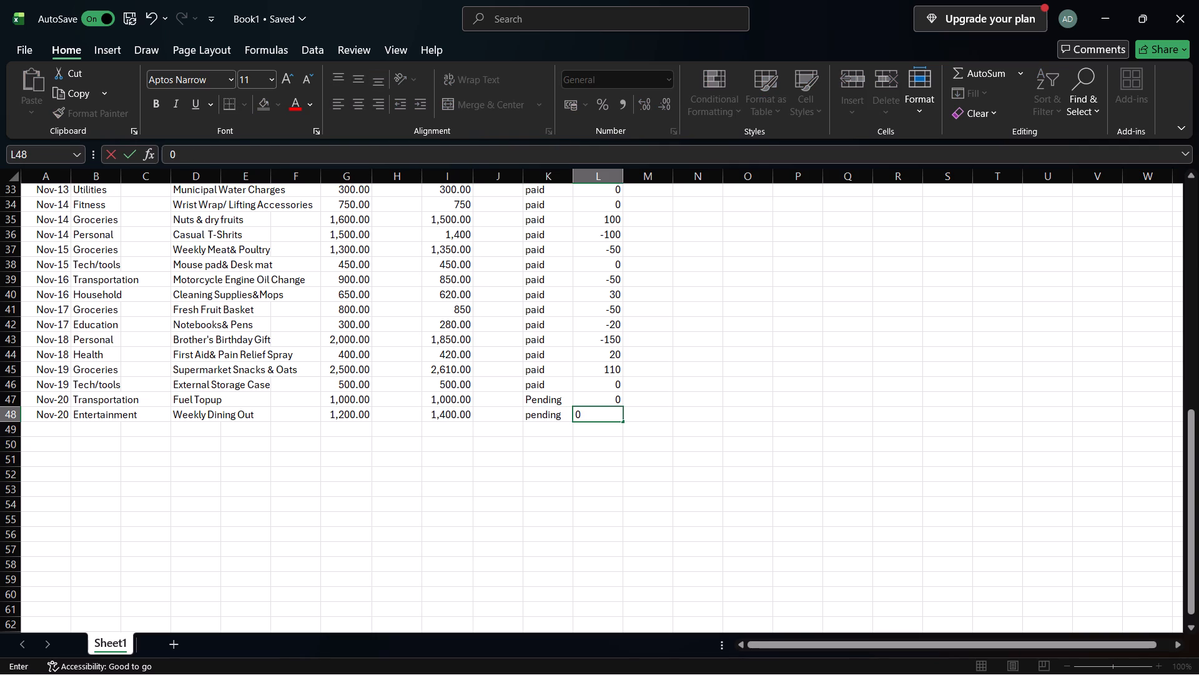
Start row 49 with the date Nov 21 in A49, the category Groceries in B49 and the description "Dairy&Eggs" in D49.
click(55, 434)
key(shift+n)
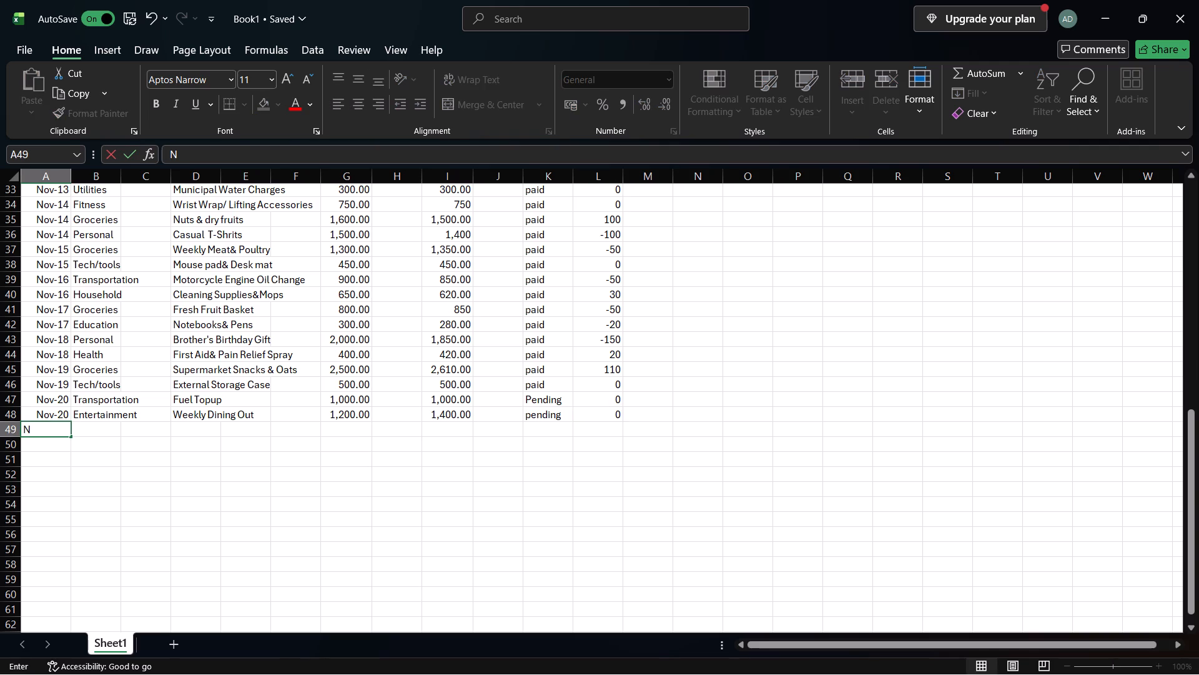
text(ov)
text(21)
click(89, 427)
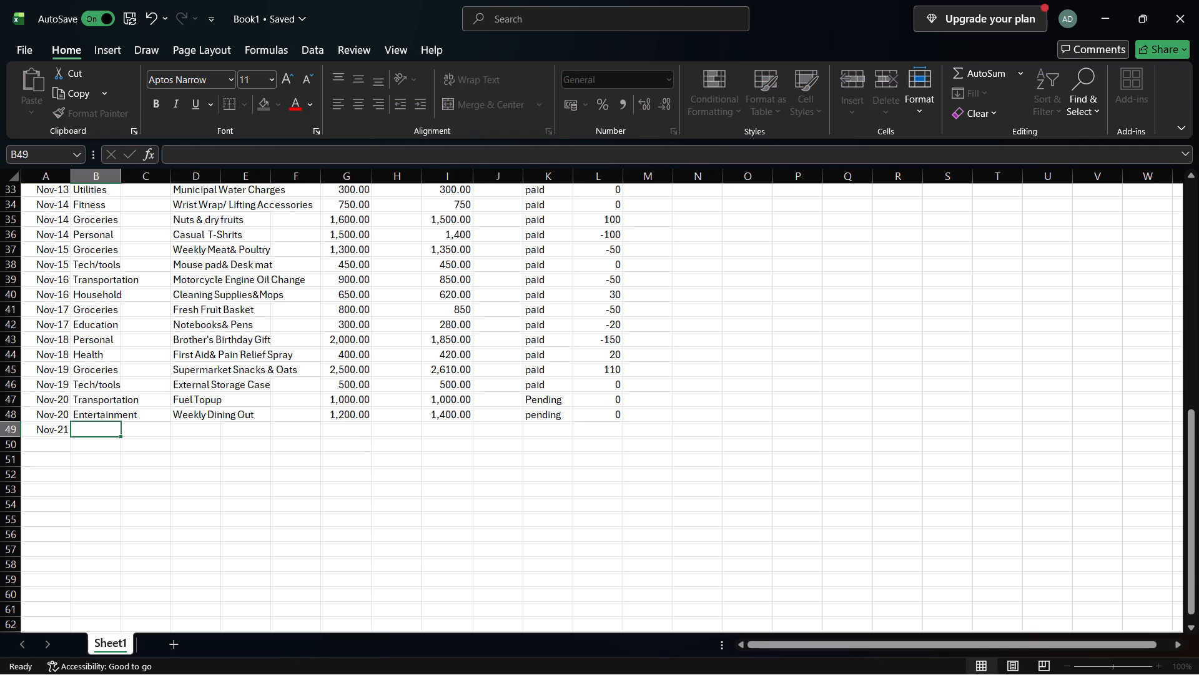
key(shift+g)
text(roceries)
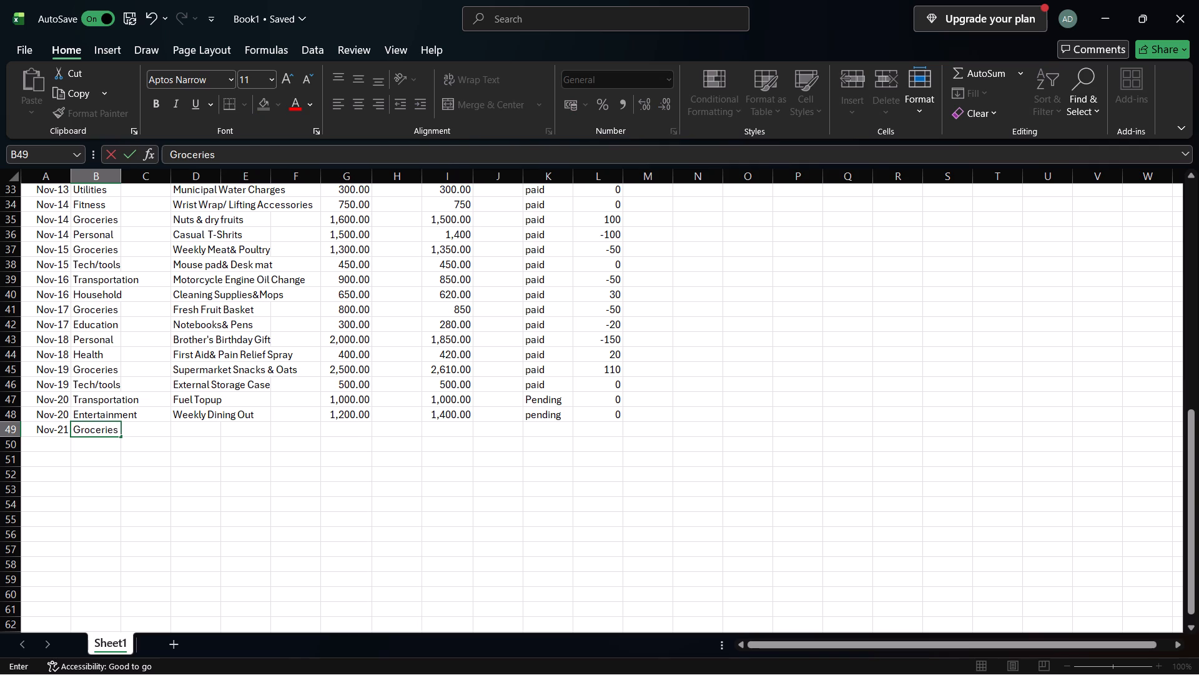
click(184, 431)
text(Dair)
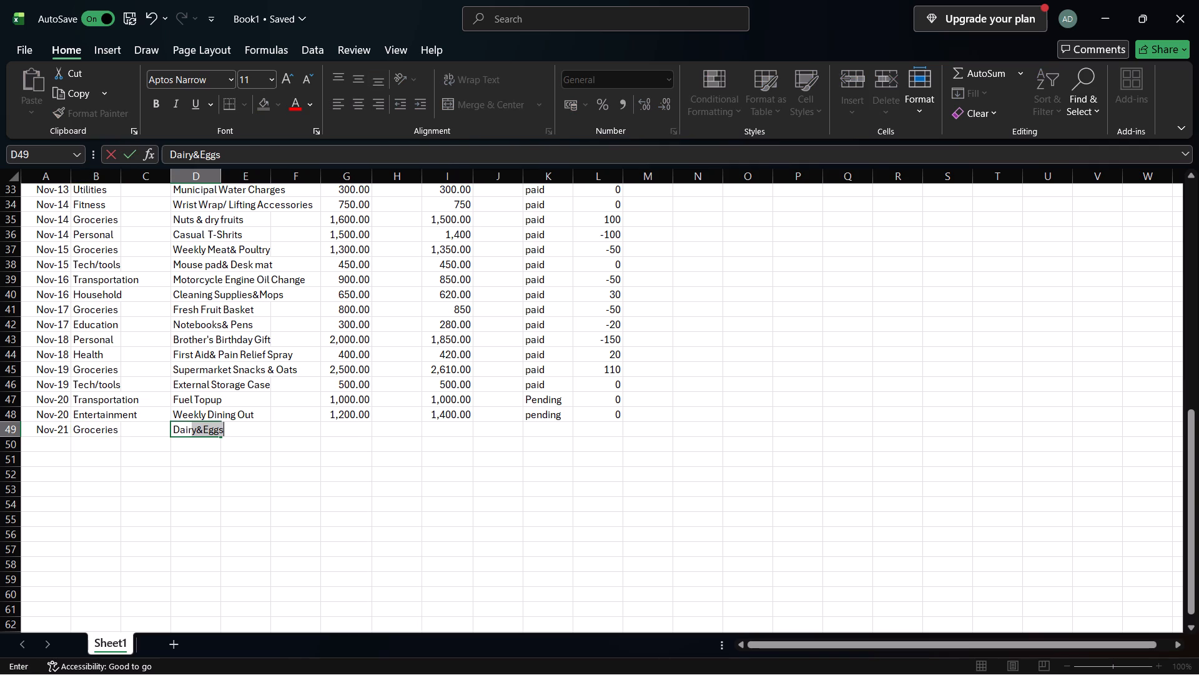
key(Tab)
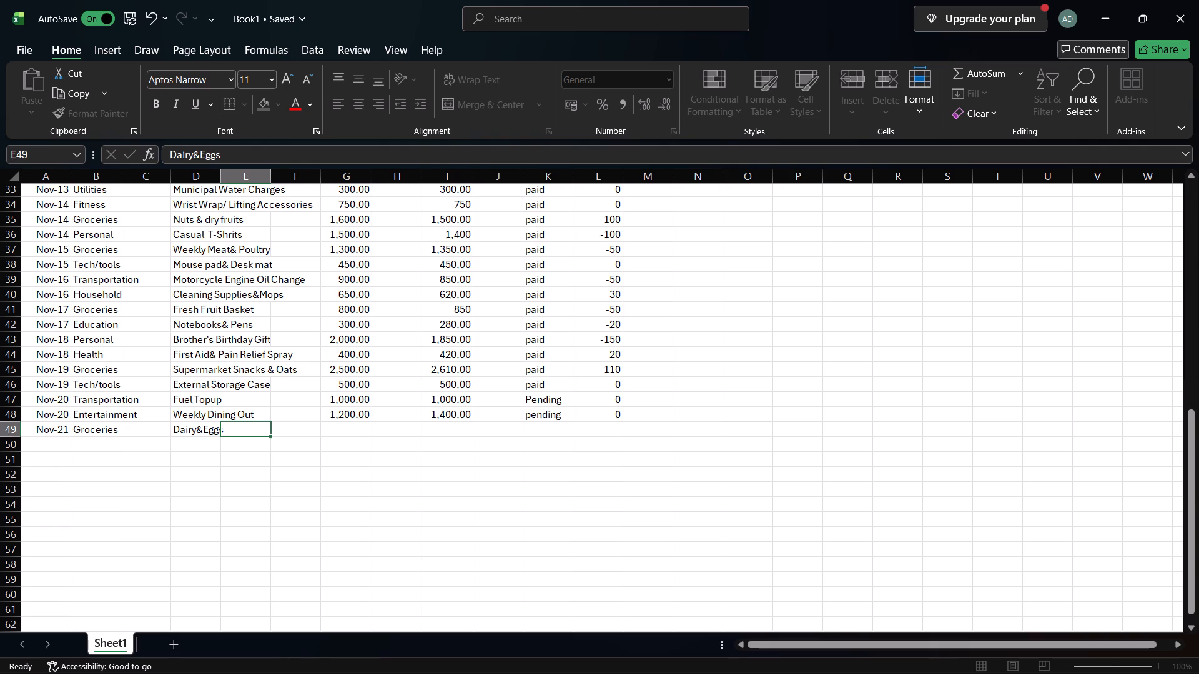
Enter the Dairy&Eggs amounts: 300.00 in G49 and 300.00 in I49.
click(352, 427)
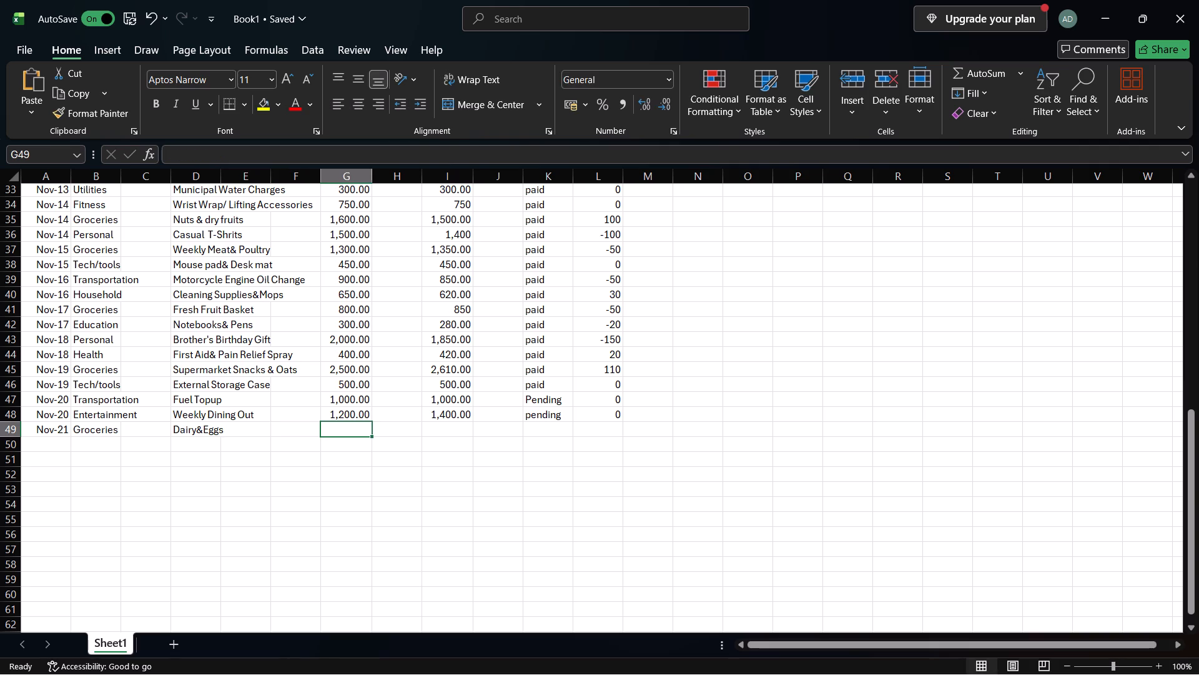
text(300)
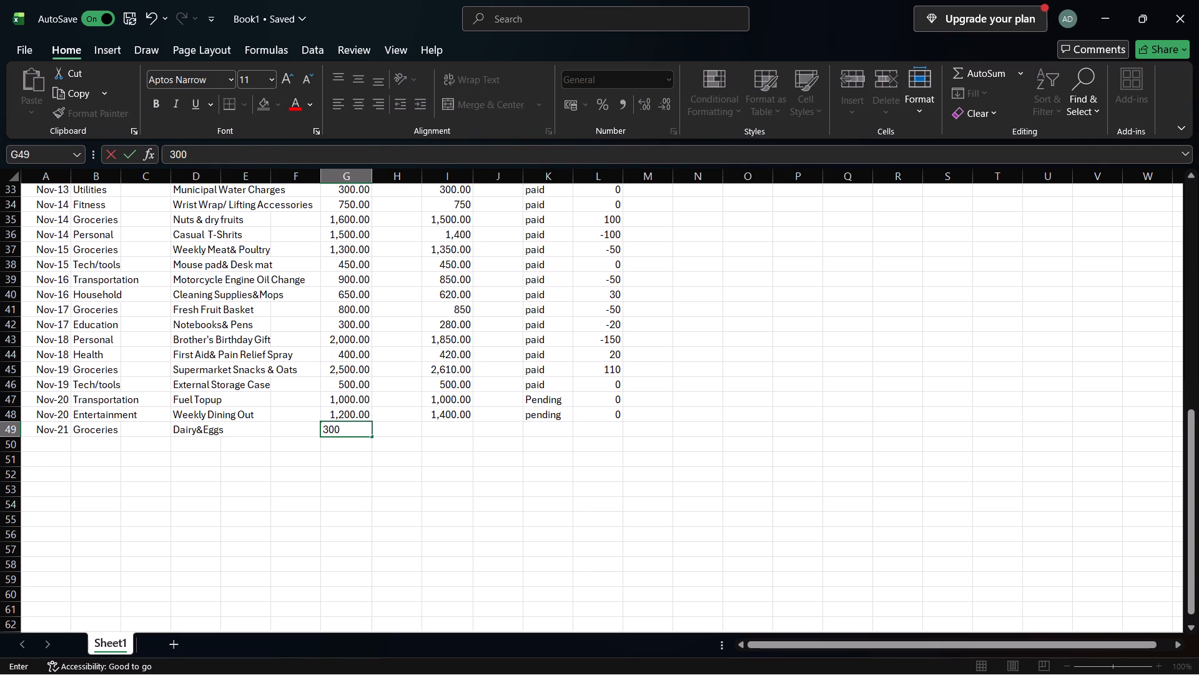
text(.00)
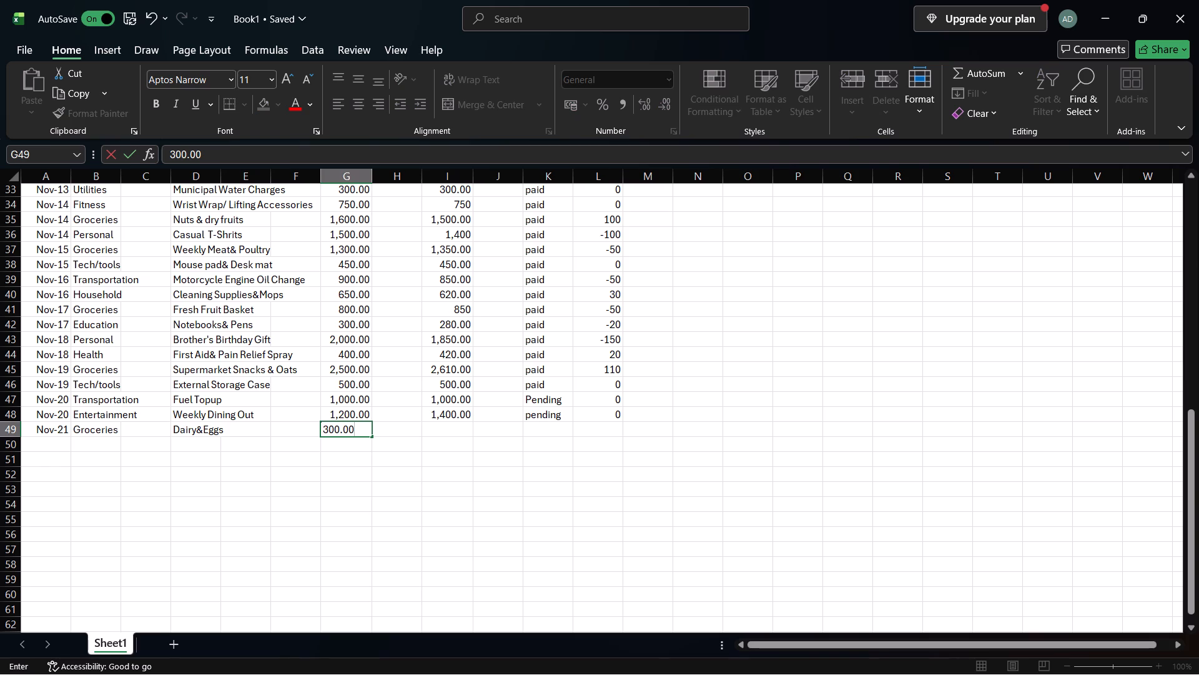
click(430, 435)
text(300.0)
key(BackSpace)
text(00)
Fill in the Dairy&Eggs row's status as paid in K49 and its difference as 0 in L49.
click(557, 427)
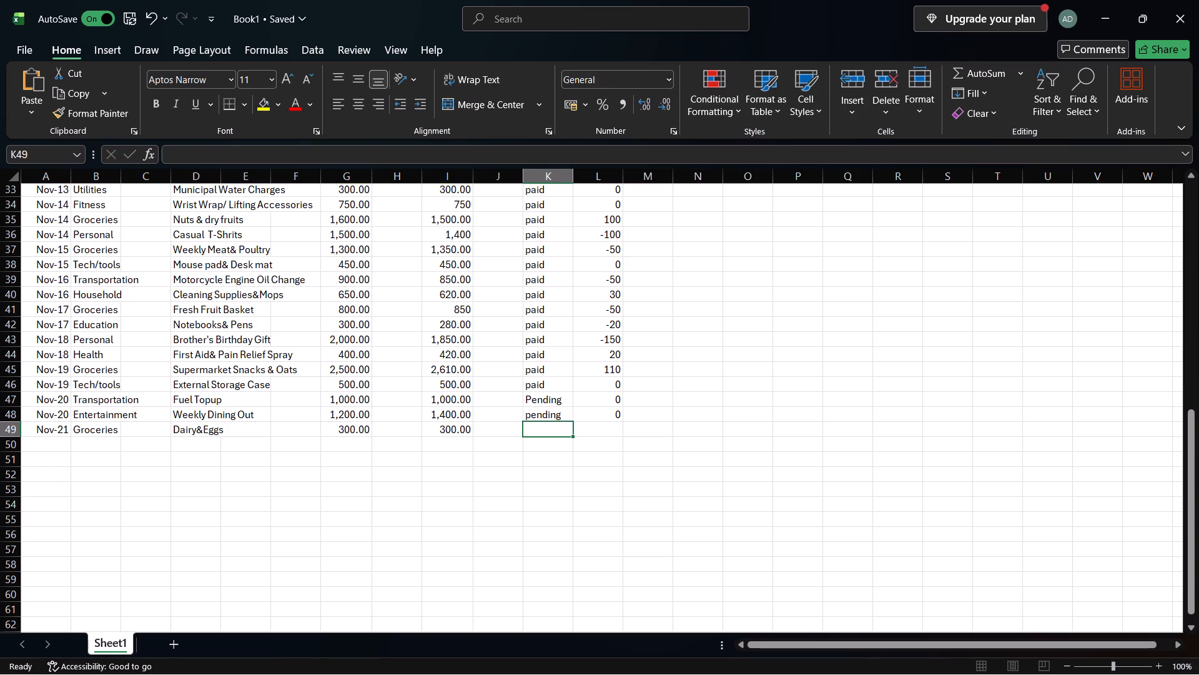
text(paid)
click(602, 432)
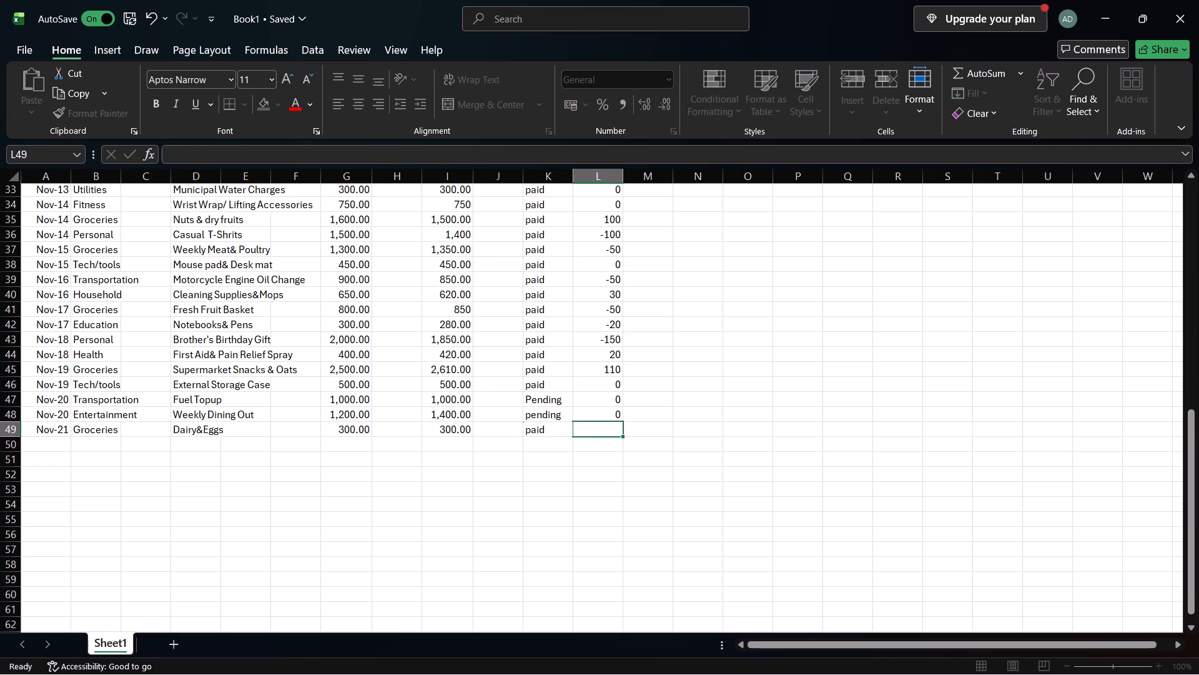
key(0)
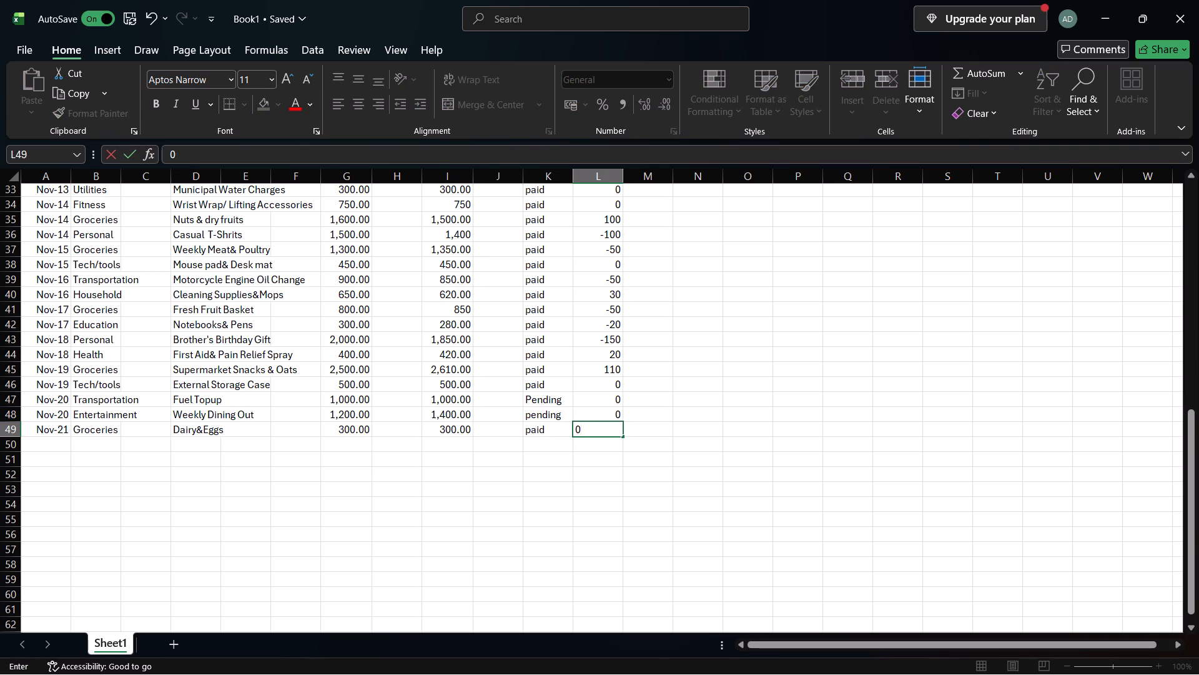
Start row 50 with the date Nov 21 in A50, the category Household in B50 and the description "Electricity bill" in D50.
click(56, 446)
text(nov 21)
click(92, 446)
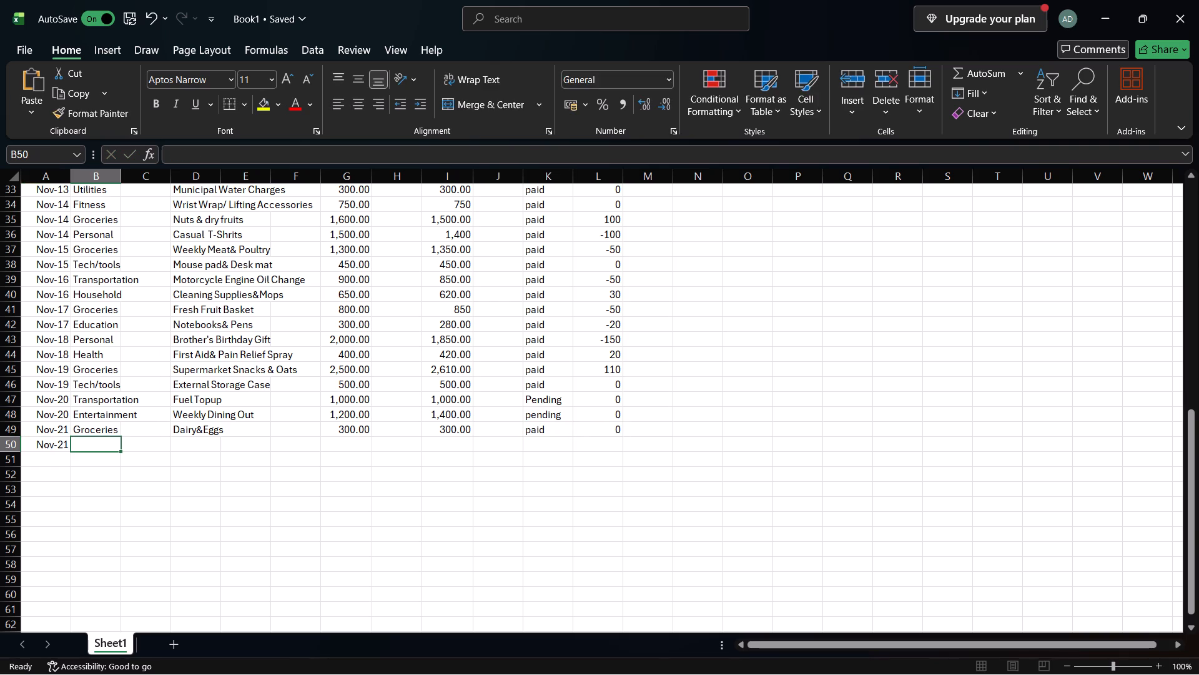
text(Household)
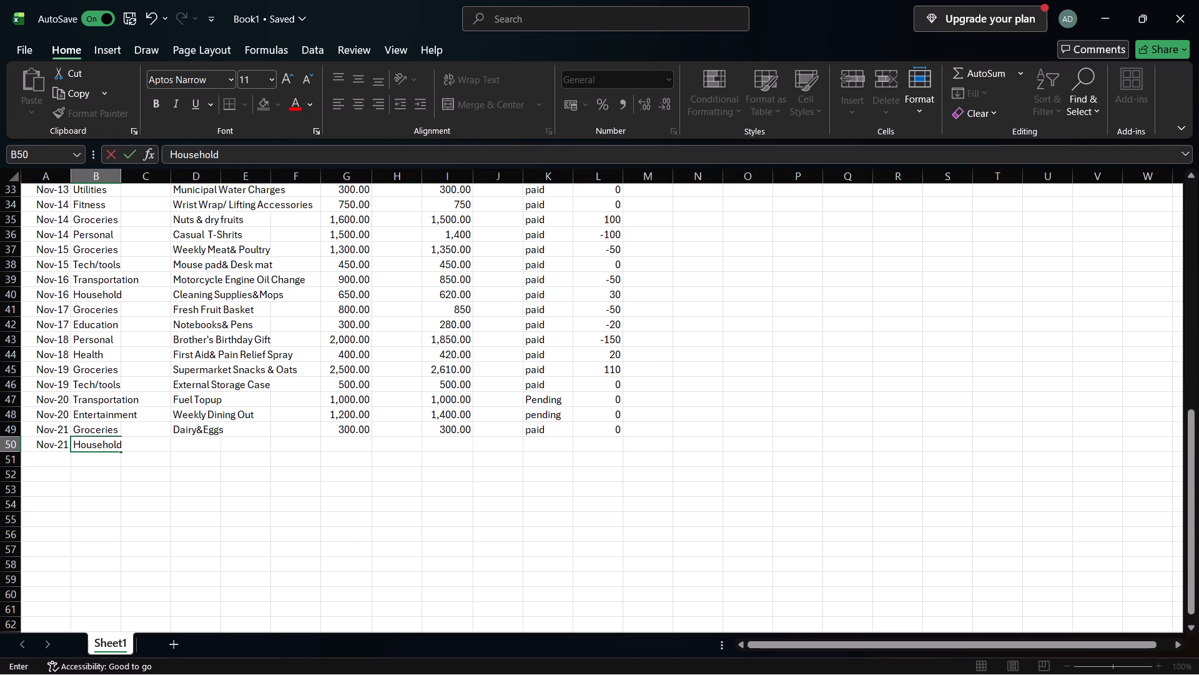
click(191, 451)
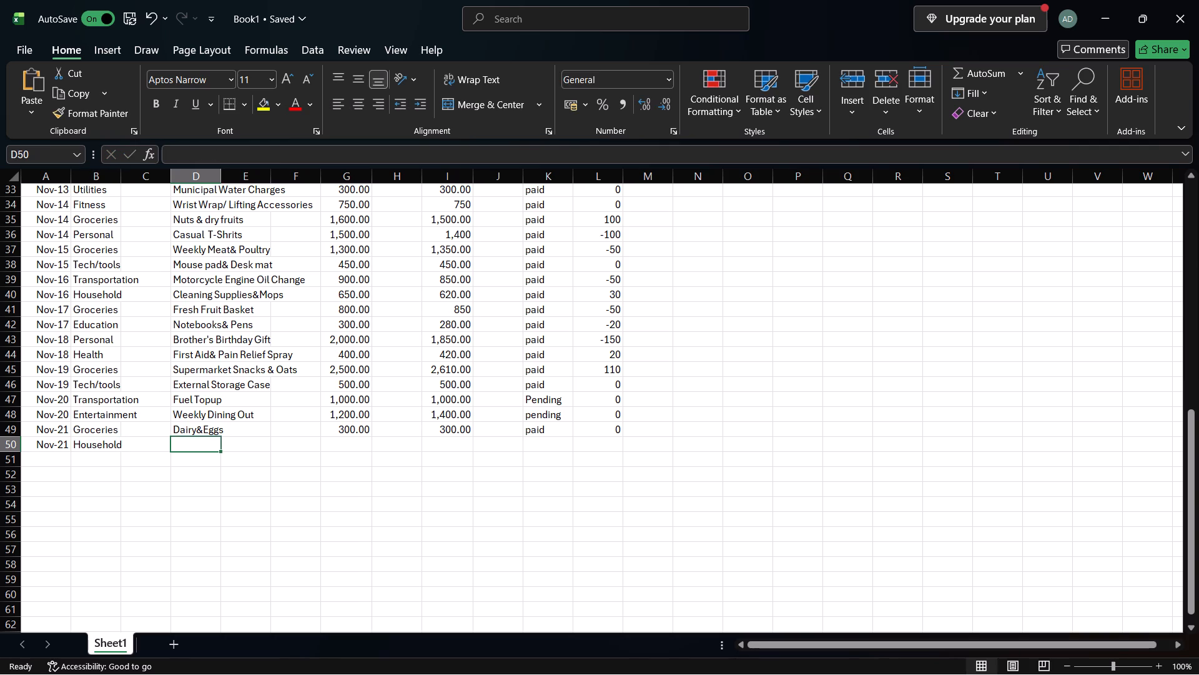
text(EL)
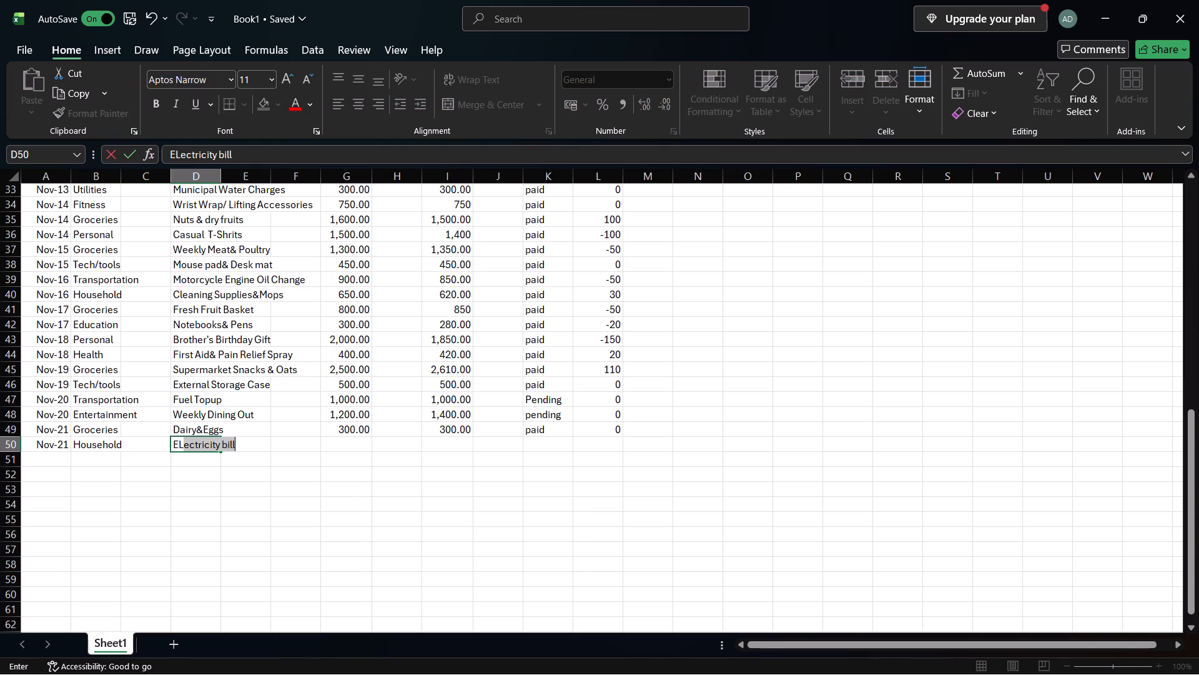
key(Tab)
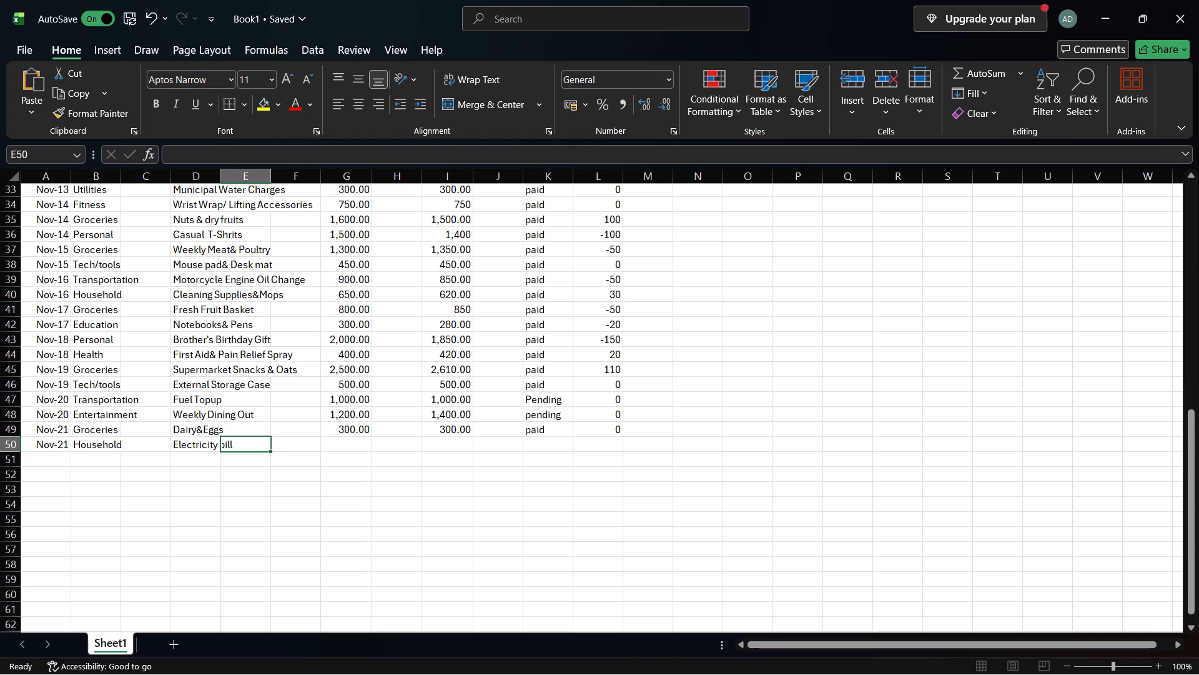
Enter the Electricity bill amounts: 350.00 in G50 and 350.00 in I50.
click(328, 447)
text(350.00)
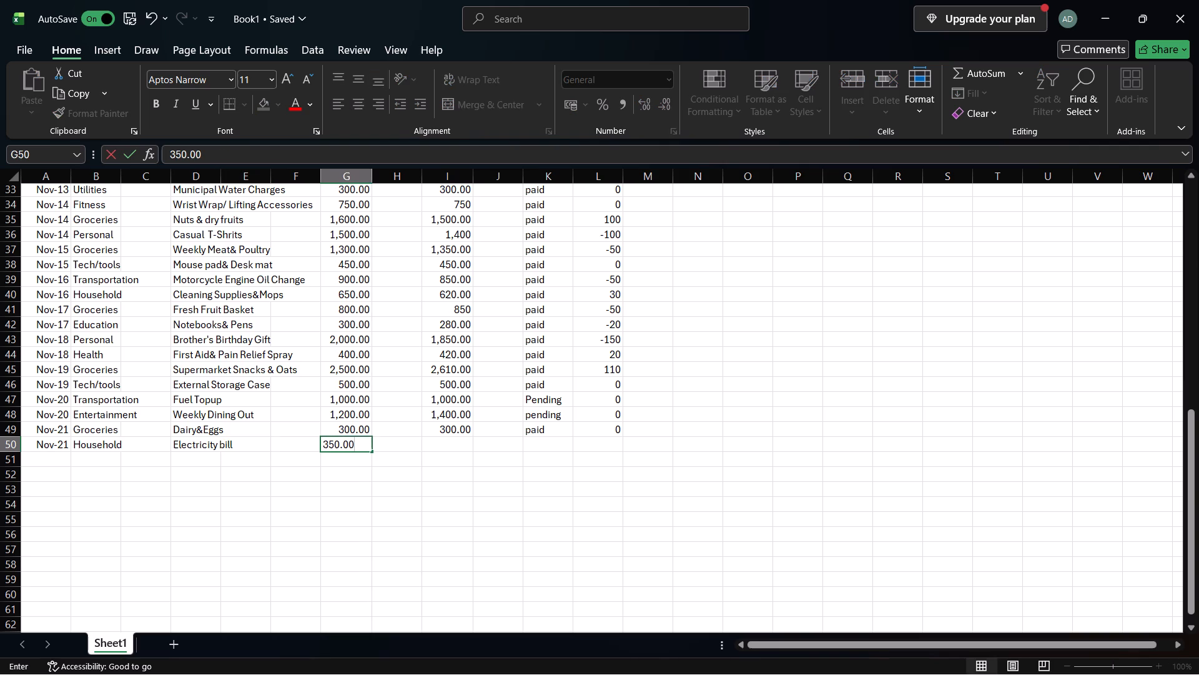
click(453, 441)
text(350.00)
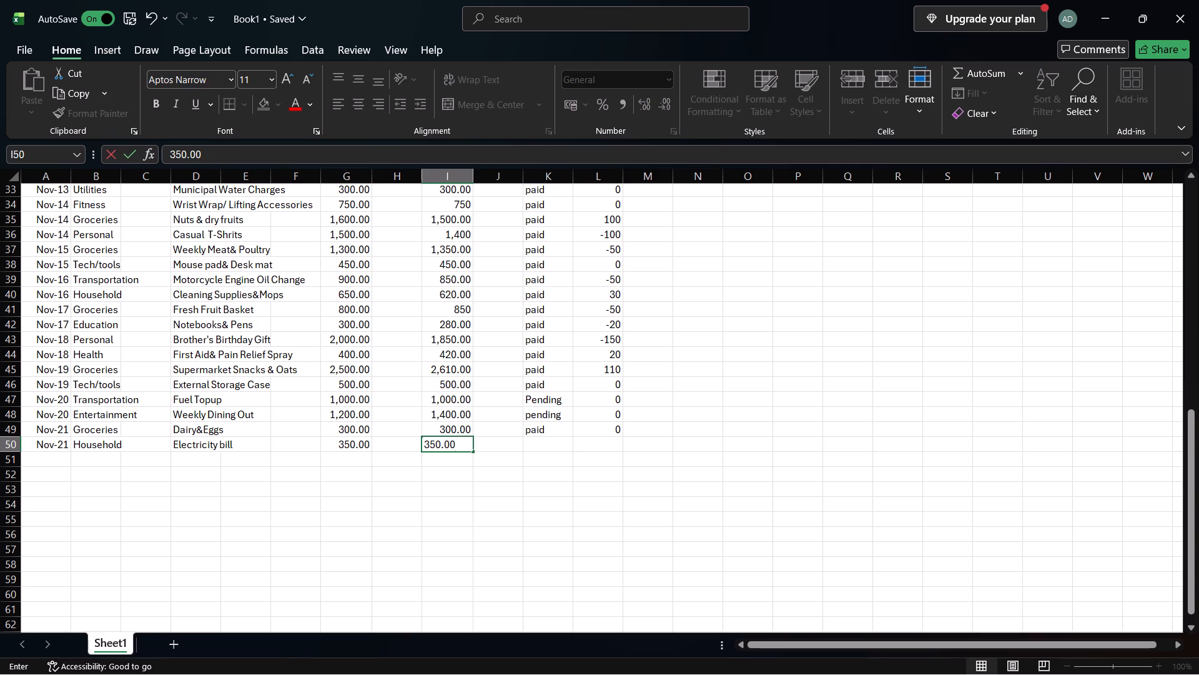
Fill in the Electricity bill row's status as paid in K50 and its difference as 0 in L50.
click(552, 452)
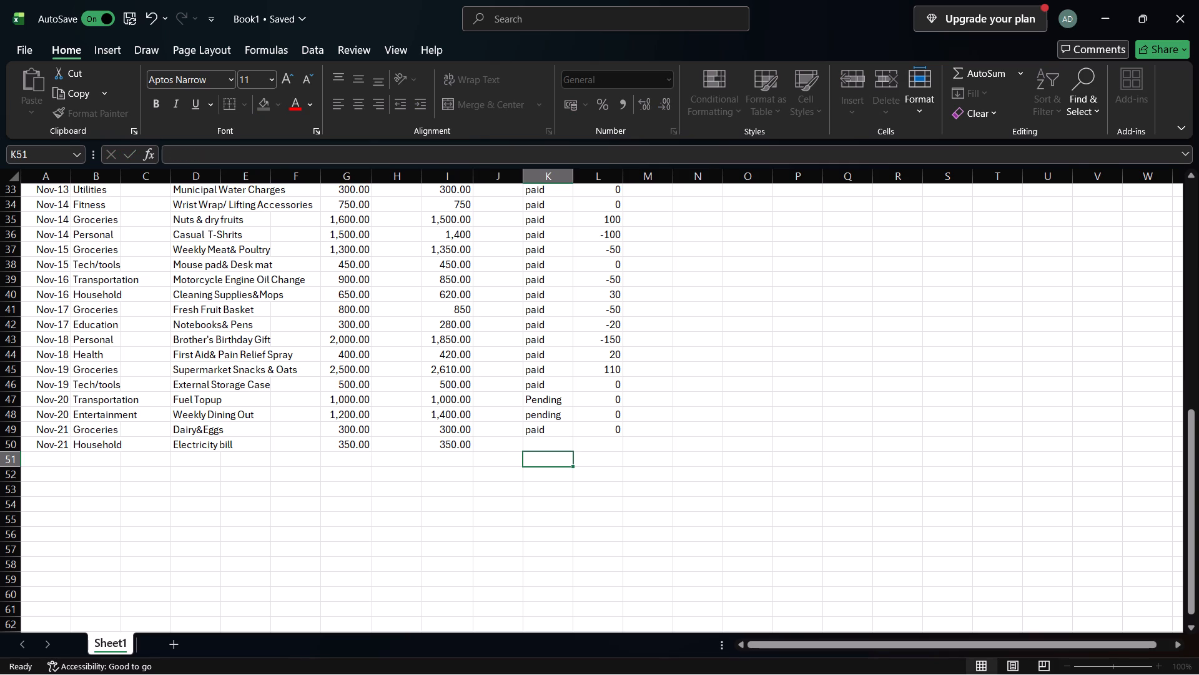
key(Up)
text(paid)
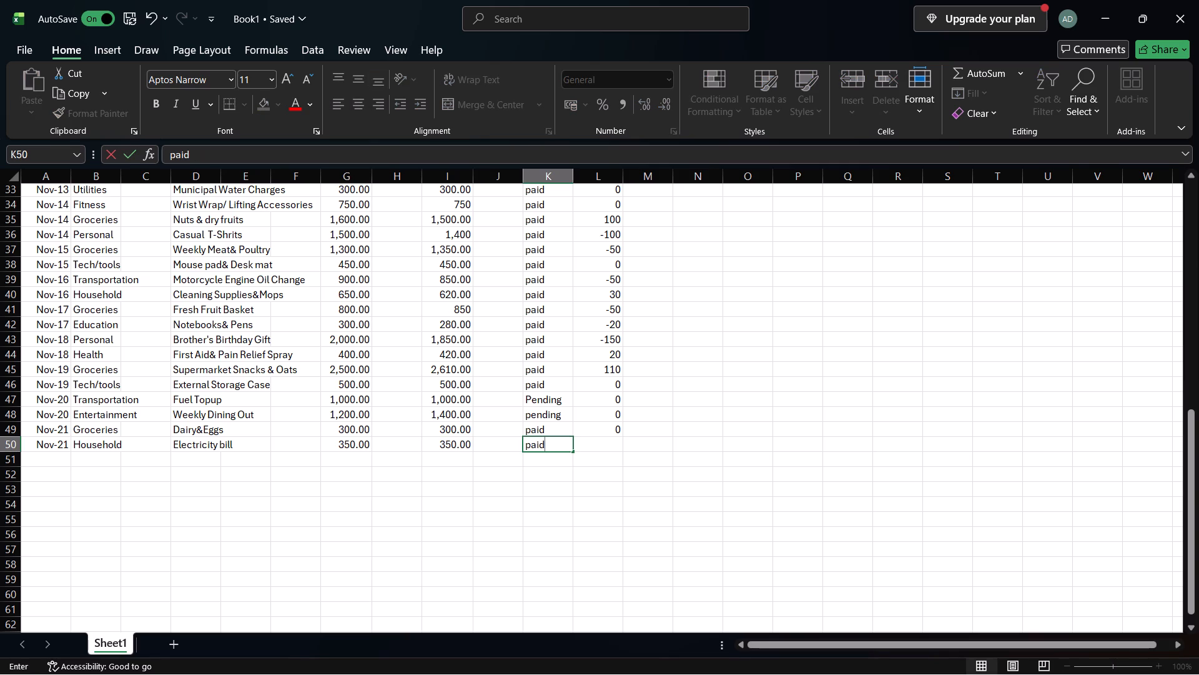
click(598, 446)
key(0)
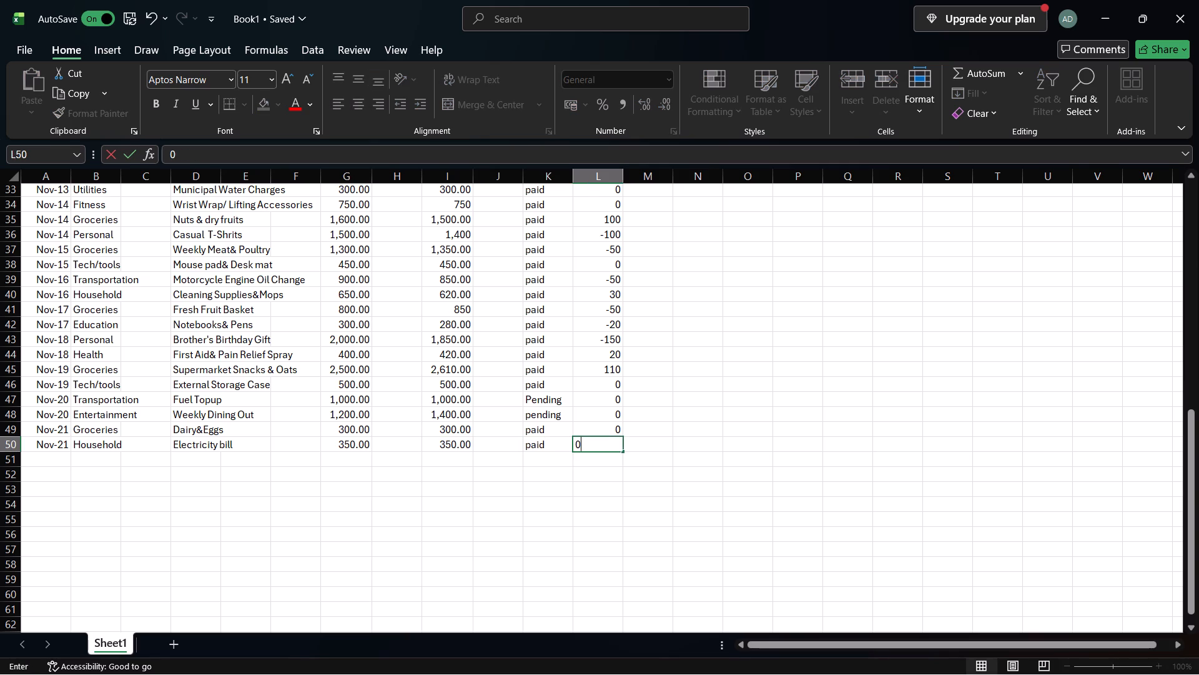
key(space)
key(Down)
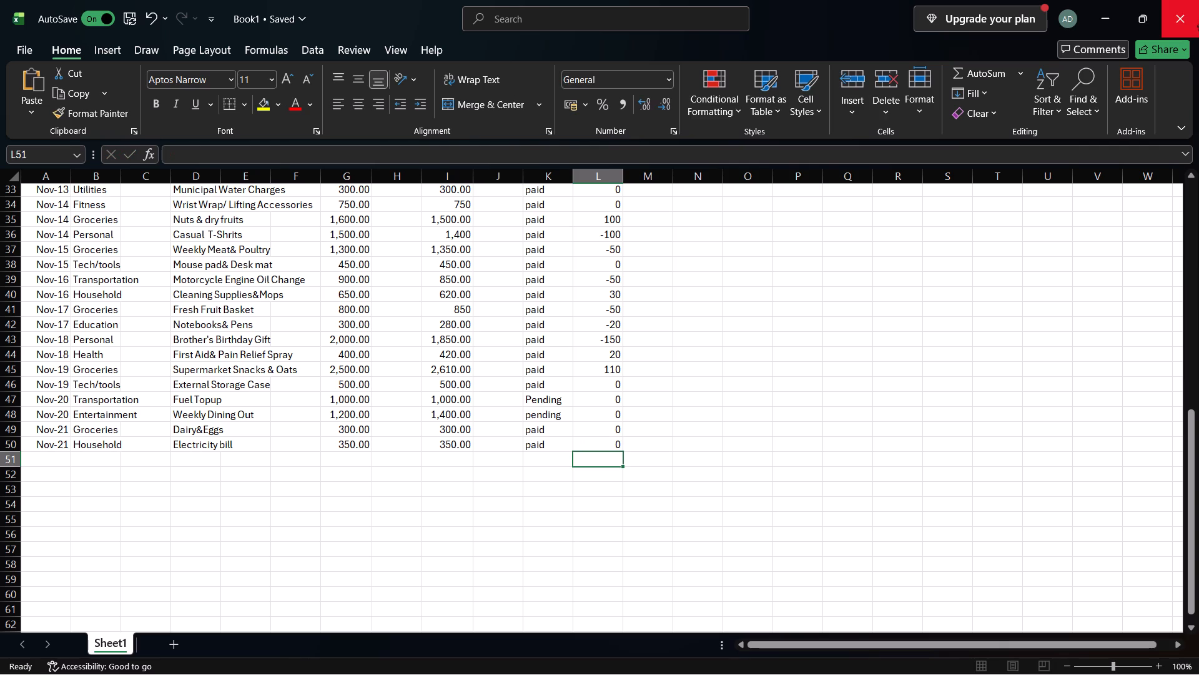
Close the Book1 expense workbook.
click(1198, 19)
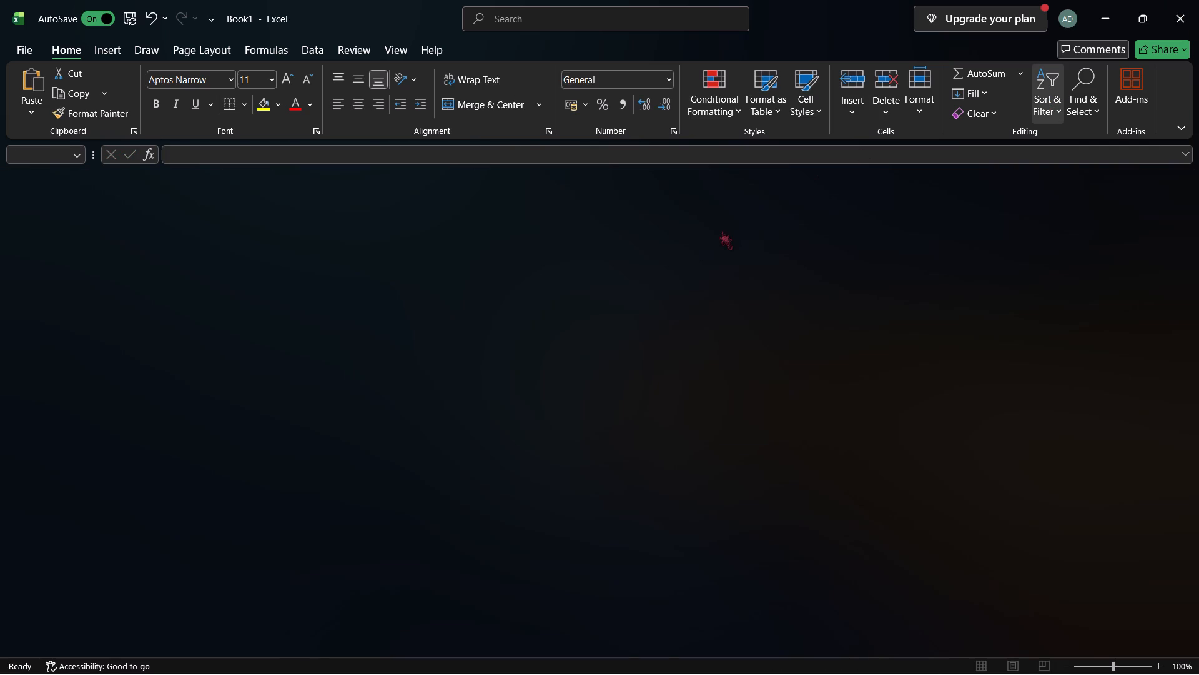